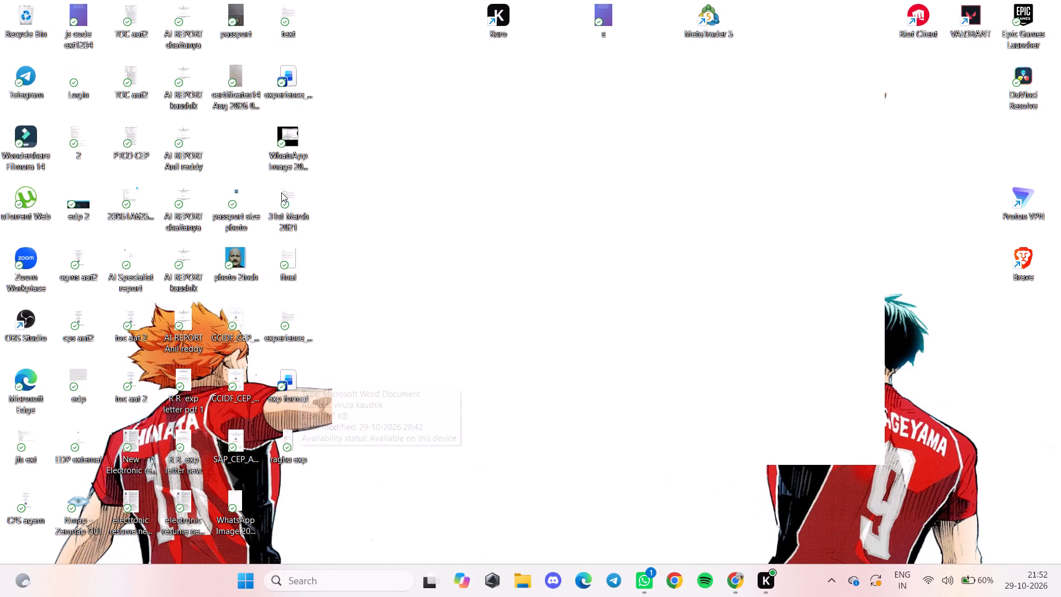
Open the SAP_CEP_AAT2 PDF document from the desktop.
double_click(244, 443)
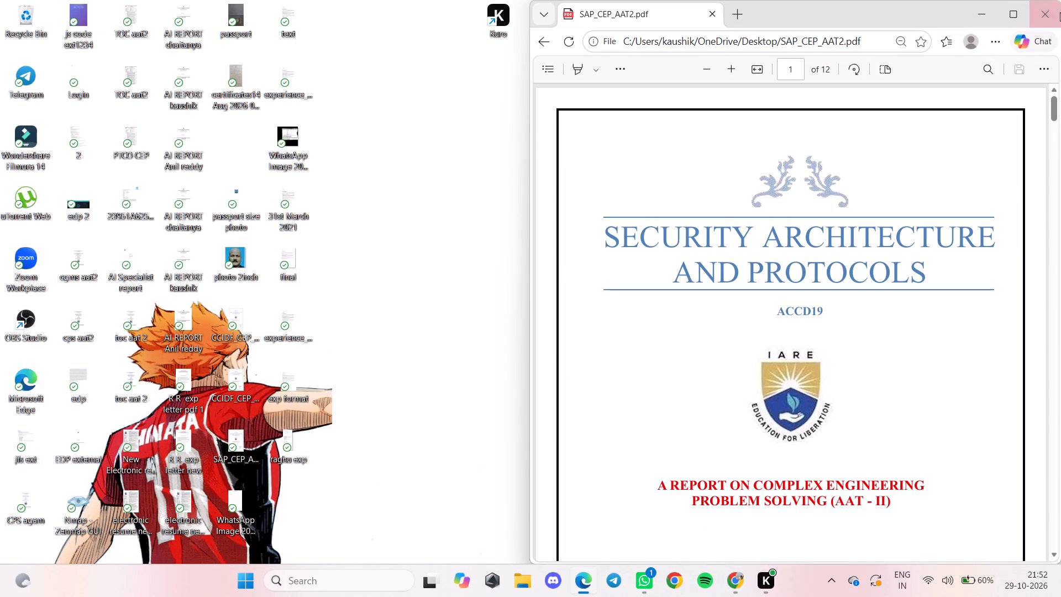
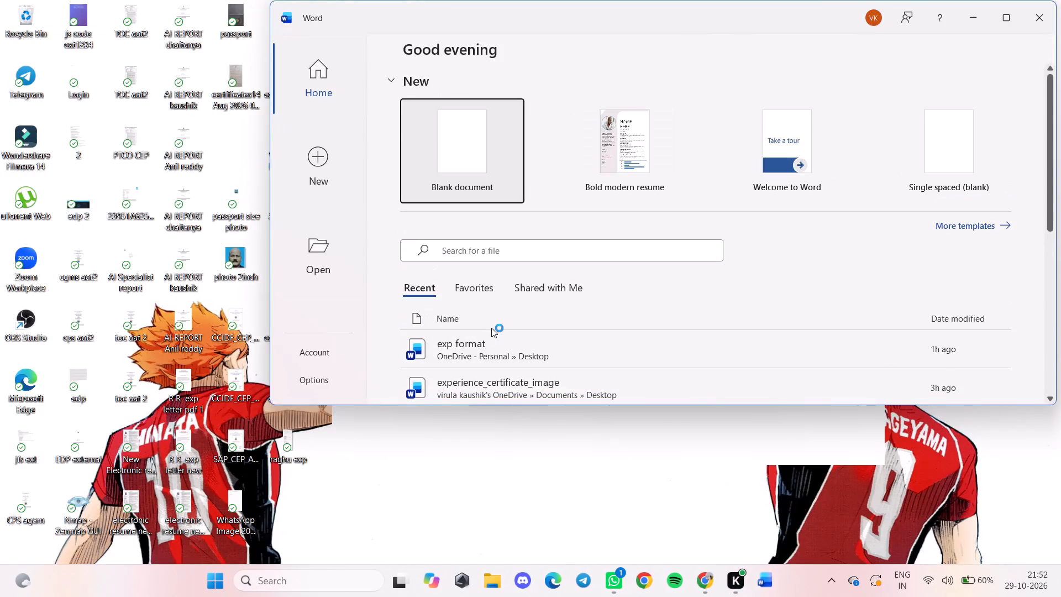
Open CCIDF_CEP_AAT2 from the recent documents and maximize its window.
scroll(491, 328, "down", 5)
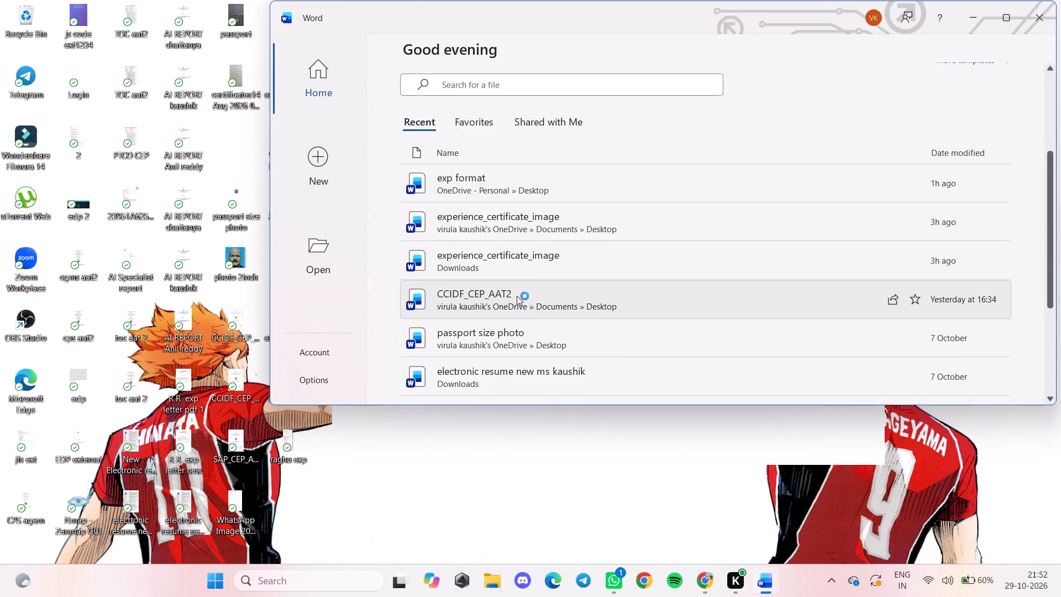
left_click(575, 294)
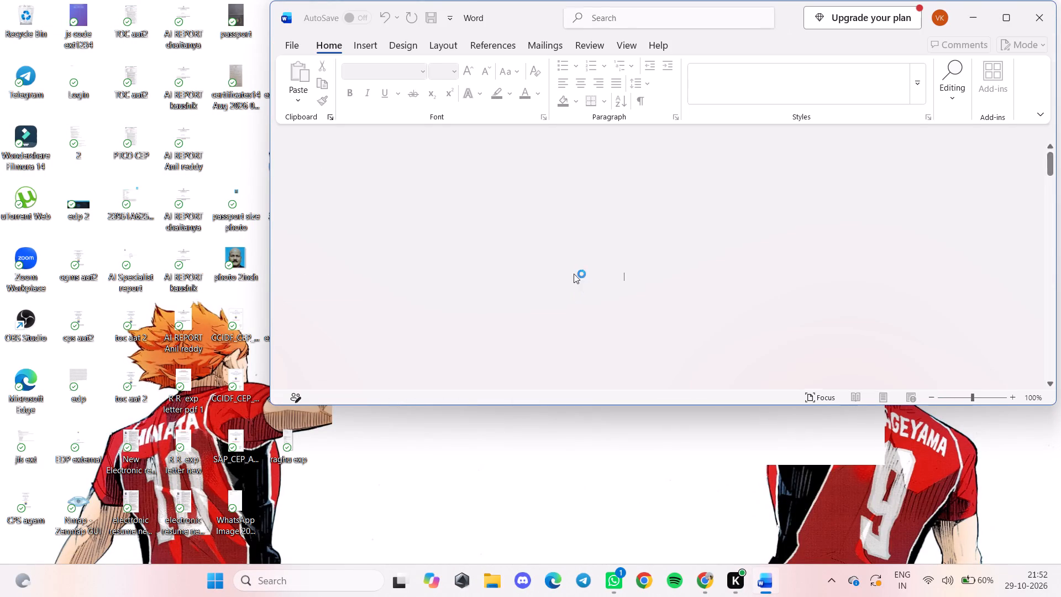
left_click(1000, 11)
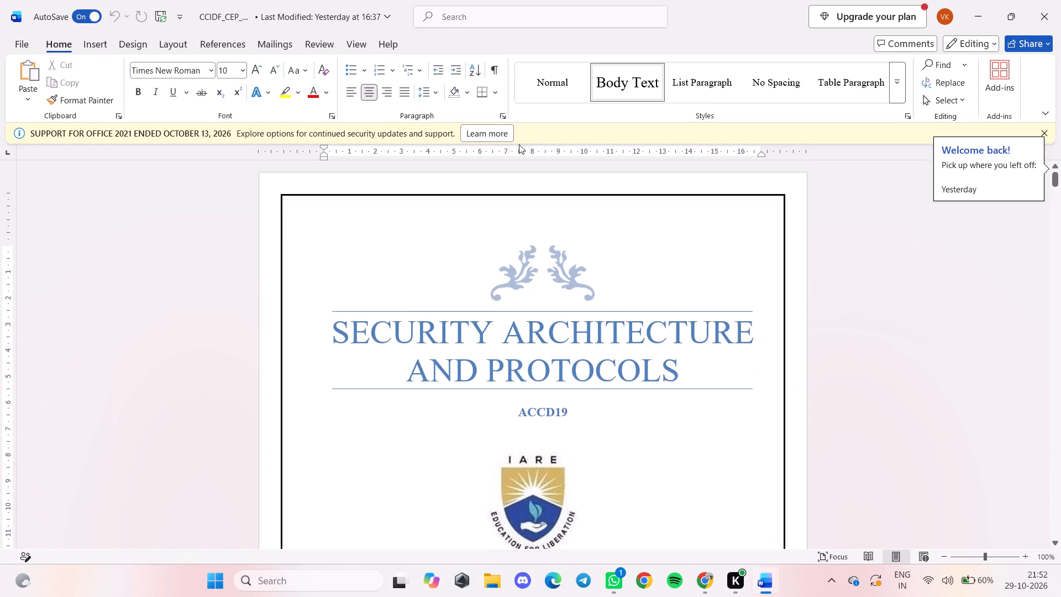
Review the report from the cover page through the self-assessment form, project title, overview, objectives and prerequisites.
scroll(669, 196, "down", 12)
scroll(689, 263, "down", 4)
scroll(689, 263, "up", 8)
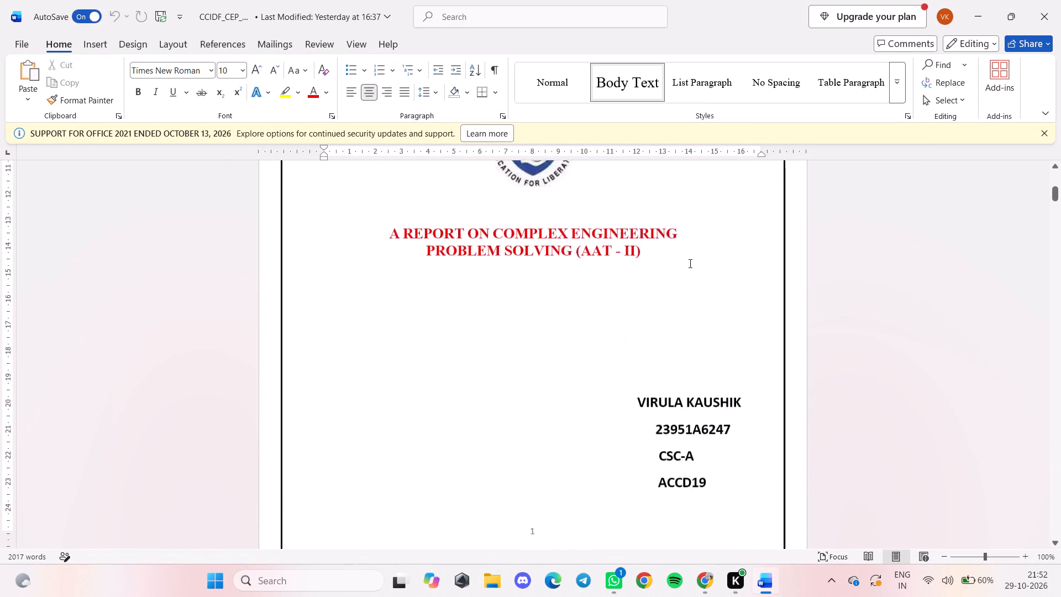
scroll(689, 263, "up", 6)
scroll(689, 263, "down", 9)
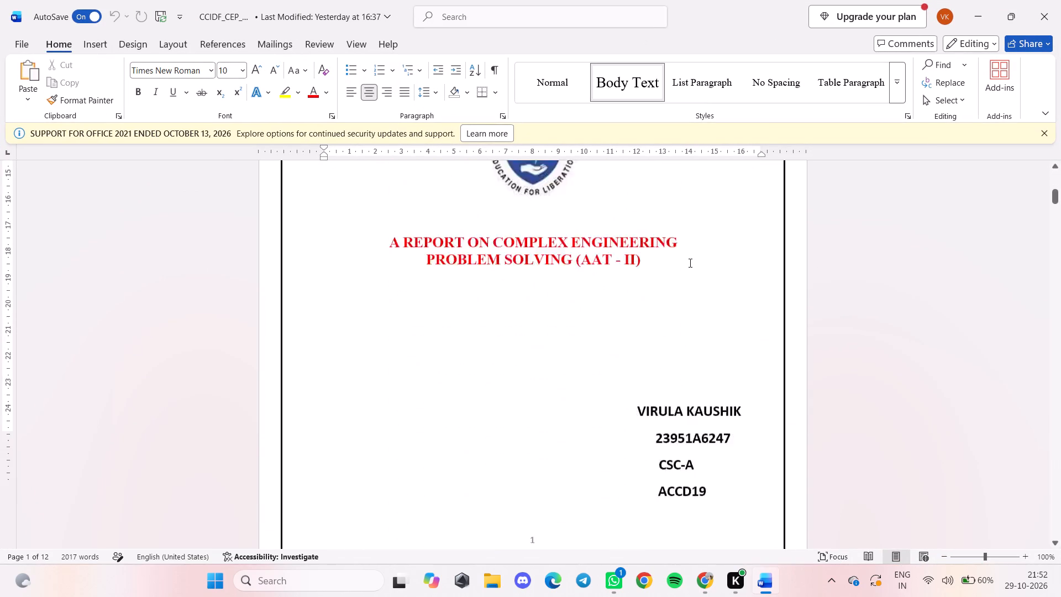
scroll(689, 263, "down", 14)
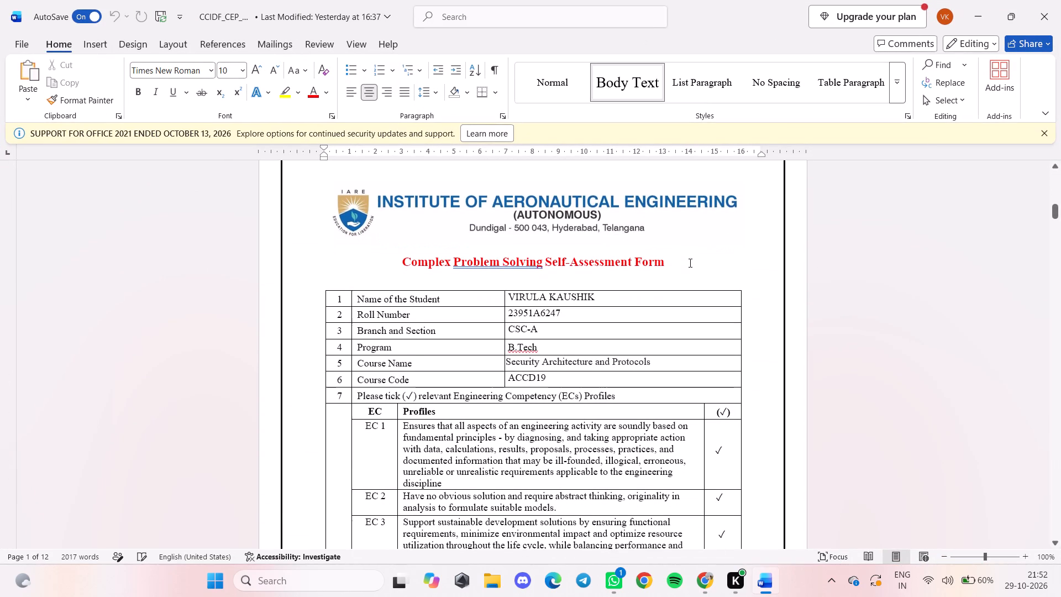
scroll(689, 263, "down", 20)
scroll(689, 263, "down", 6)
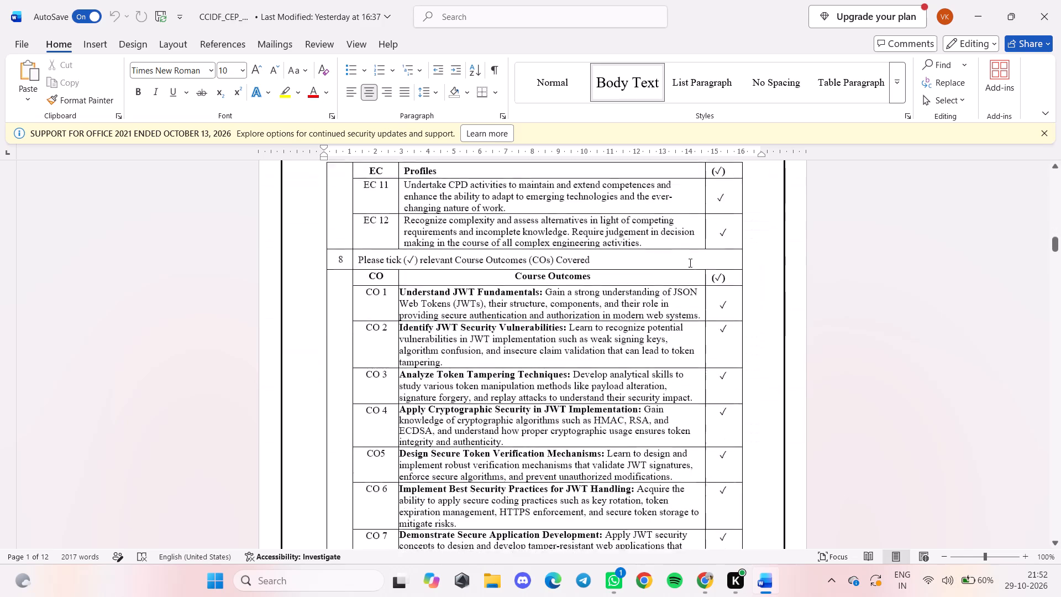
scroll(689, 263, "down", 19)
scroll(689, 263, "down", 2)
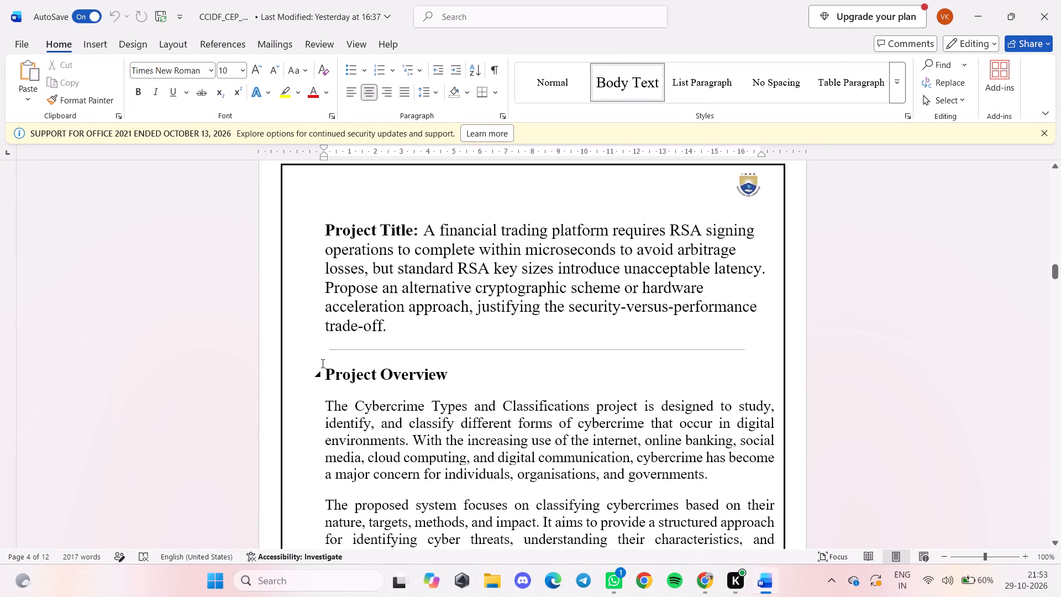
left_click_drag(322, 363, 460, 372)
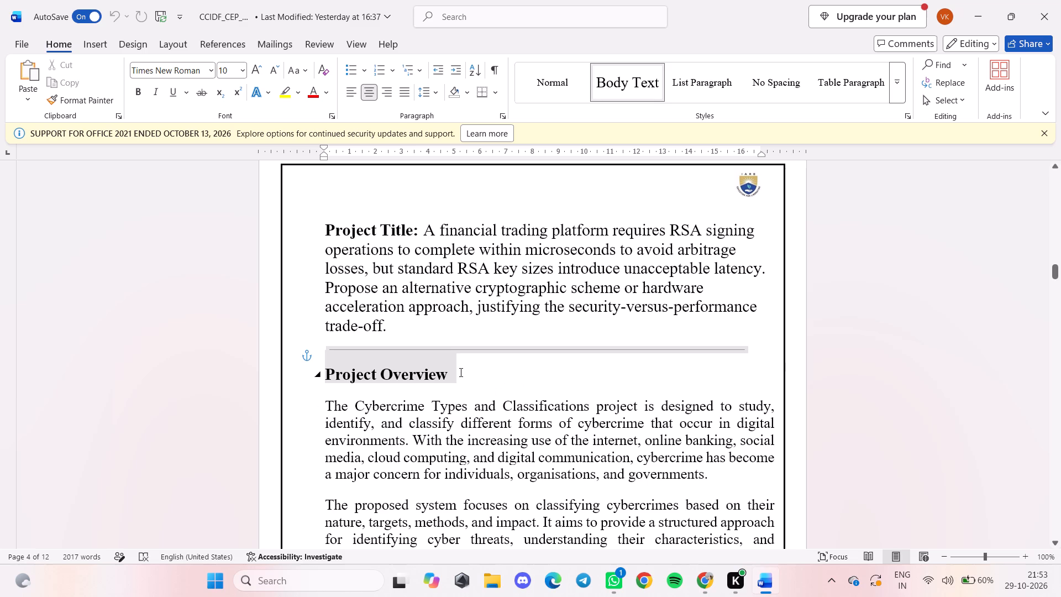
left_click_drag(460, 372, 455, 371)
scroll(485, 364, "down", 20)
scroll(485, 364, "down", 6)
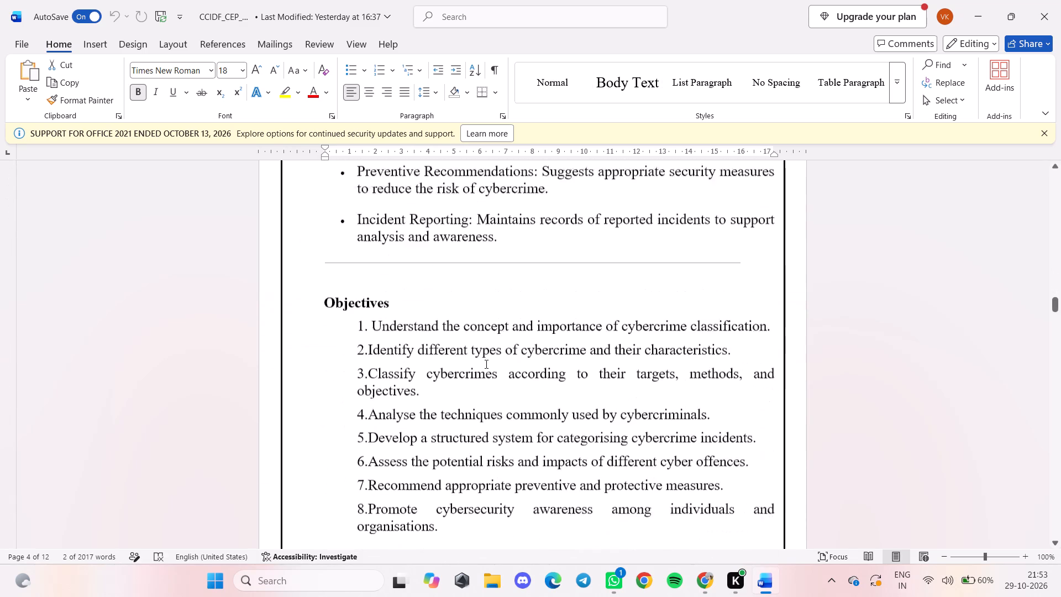
scroll(485, 364, "down", 11)
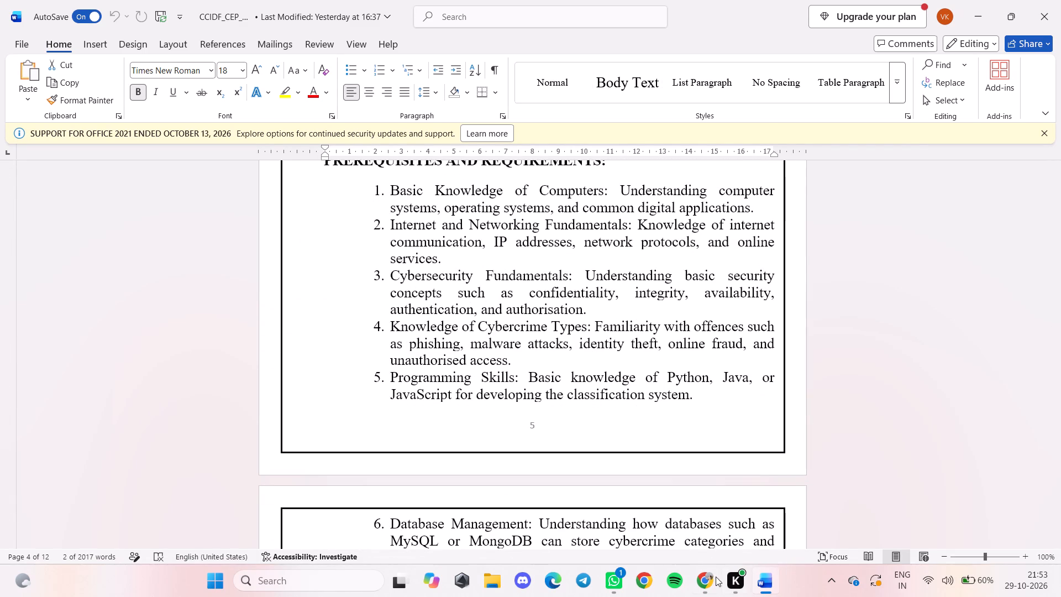
Switch to Chrome to check the live trading stream and the XAUUSD chart, and minimize the browser.
left_click(708, 577)
left_click(784, 22)
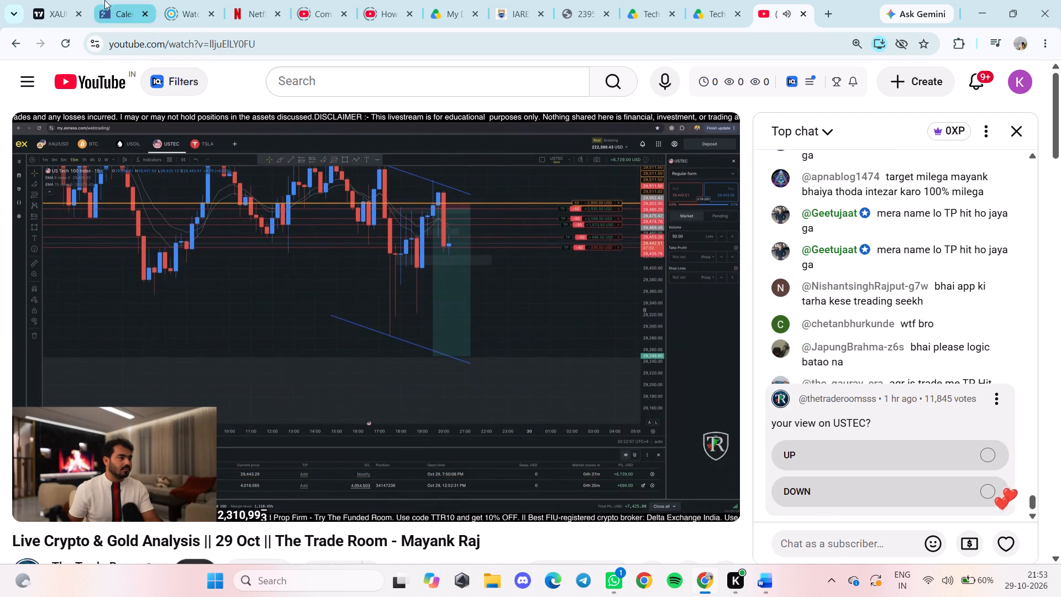
left_click(72, 0)
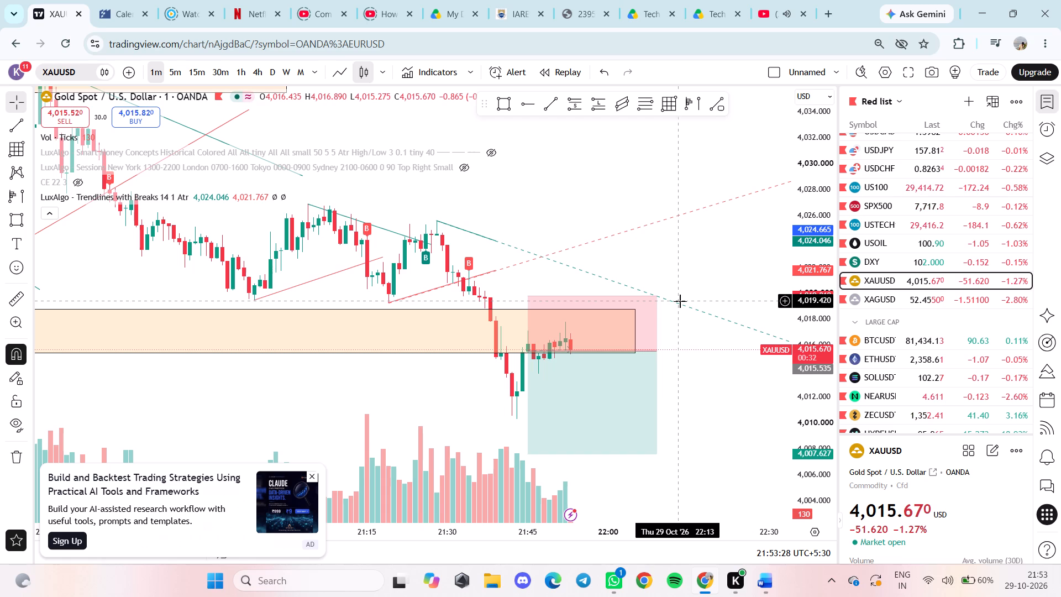
left_click(777, 3)
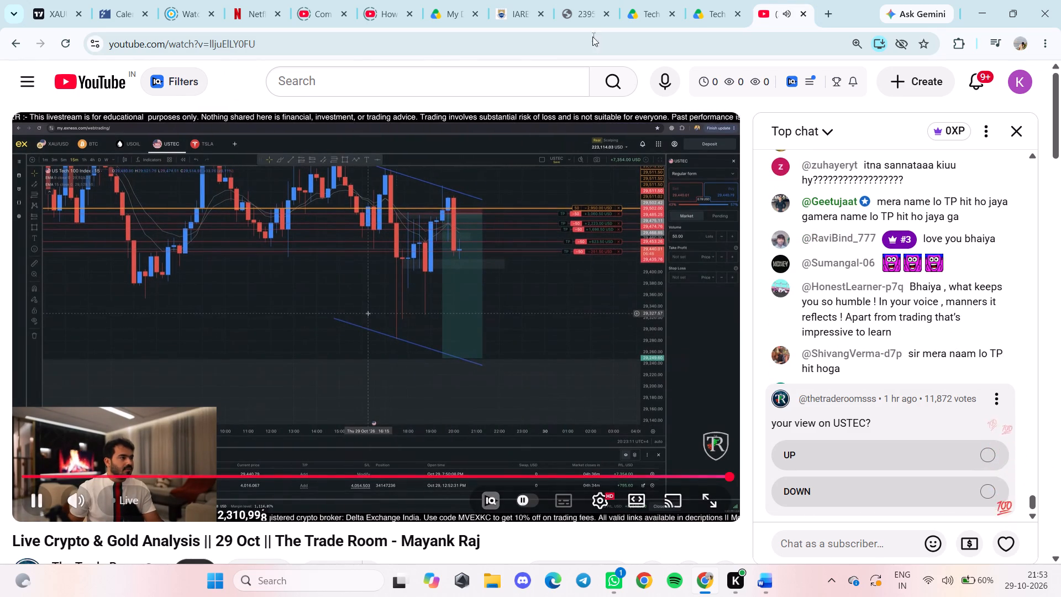
left_click(972, 0)
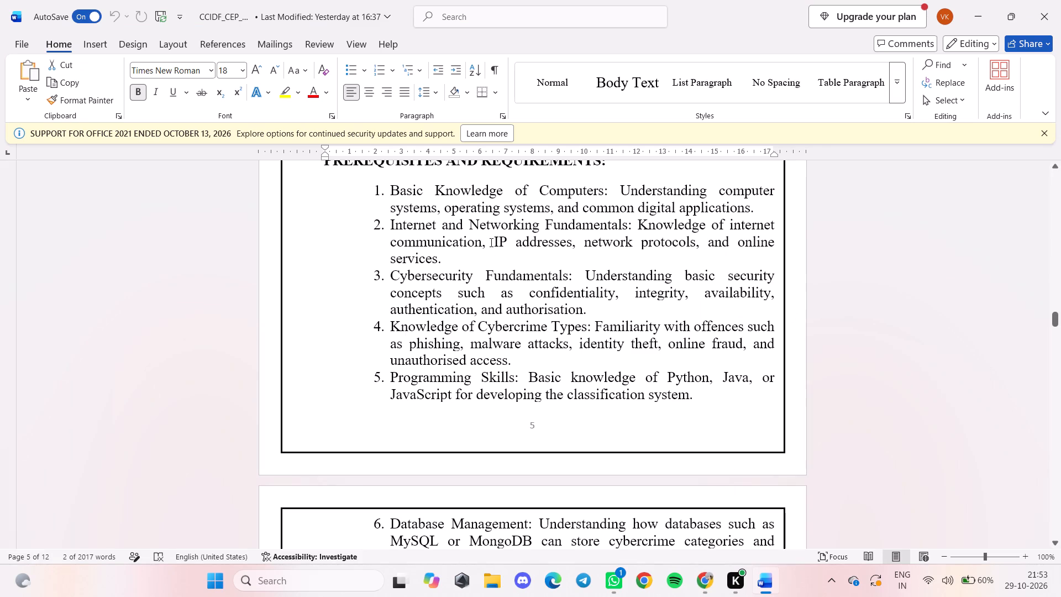
Continue reviewing the report from the prerequisites through the Technologies Used section to Explanation of the Code.
scroll(565, 254, "down", 16)
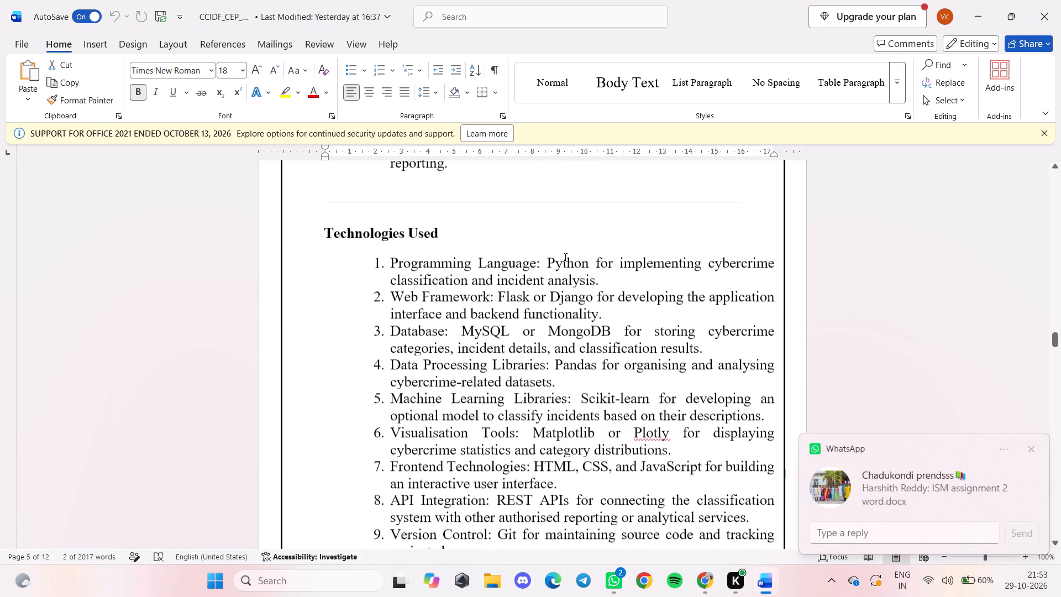
scroll(571, 261, "down", 4)
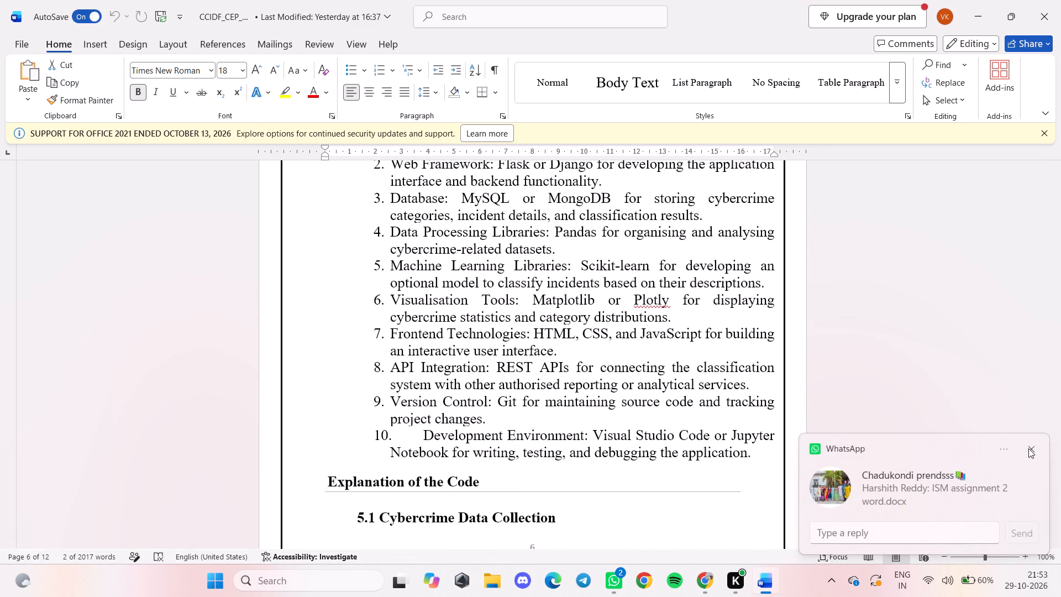
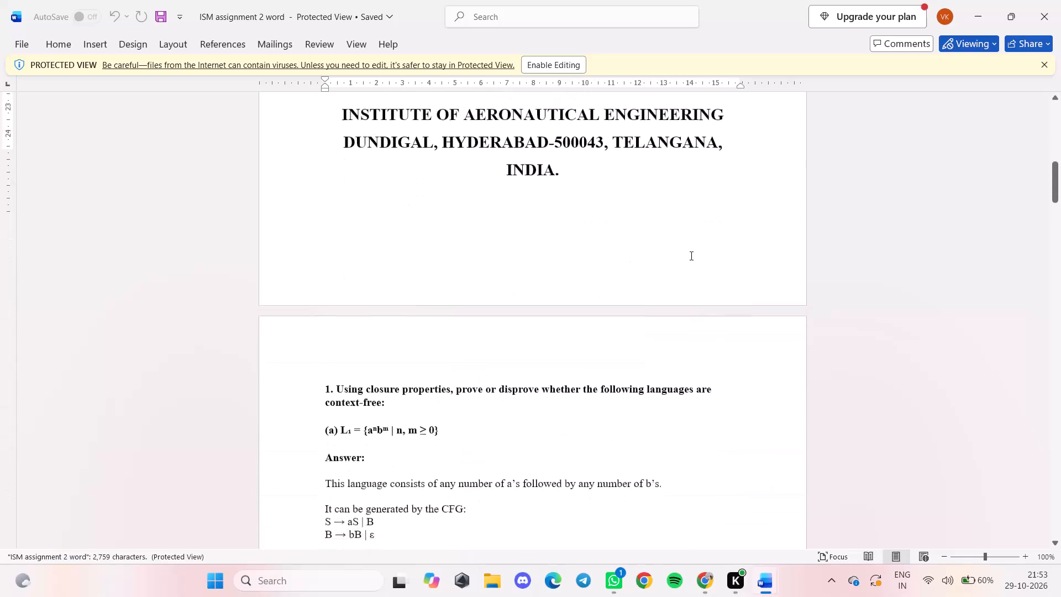
Look through the ISM assignment 2 word document's answers and cover page, and close the document.
scroll(690, 255, "down", 3)
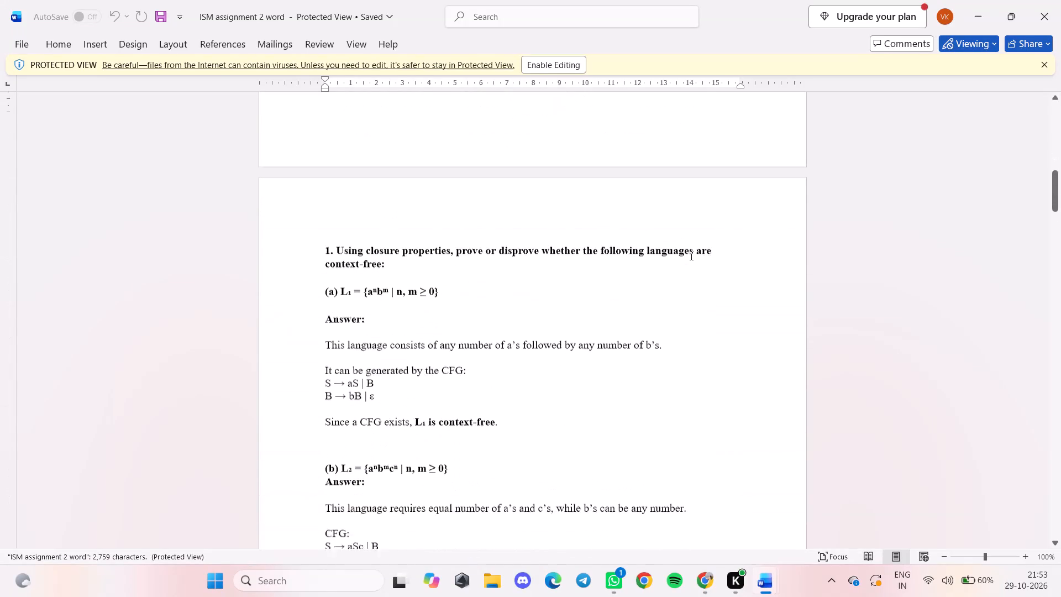
scroll(690, 255, "down", 3)
scroll(690, 255, "down", 20)
scroll(690, 255, "down", 7)
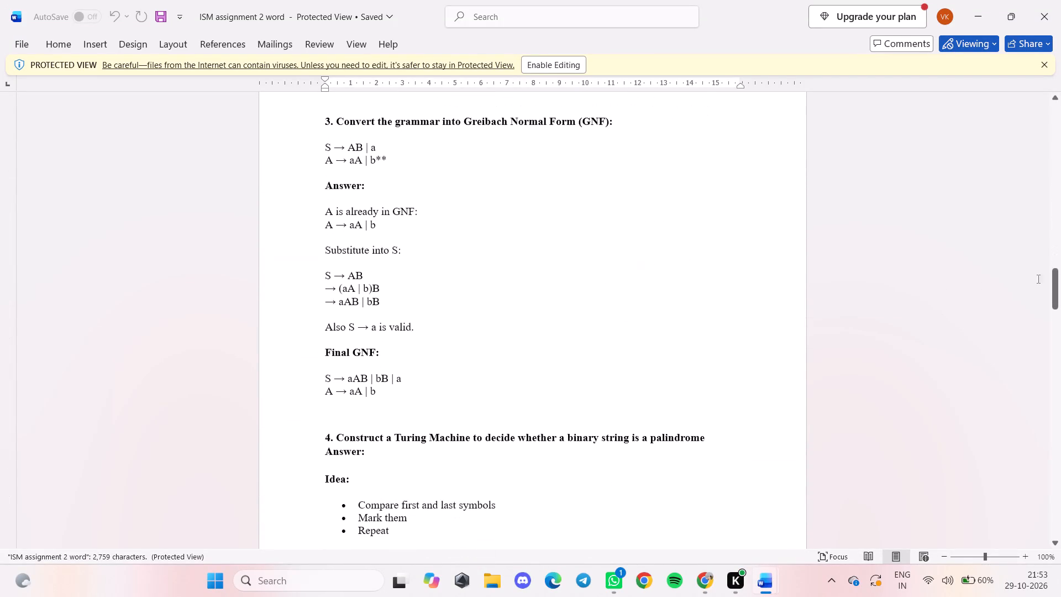
left_click_drag(1057, 279, 994, 7)
scroll(737, 201, "down", 3)
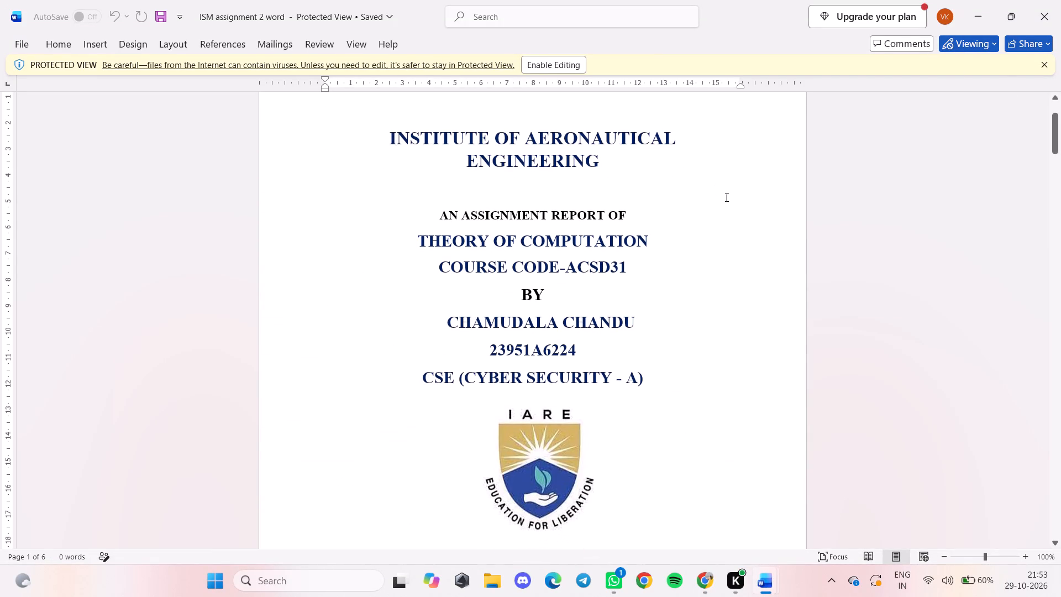
left_click(1060, 7)
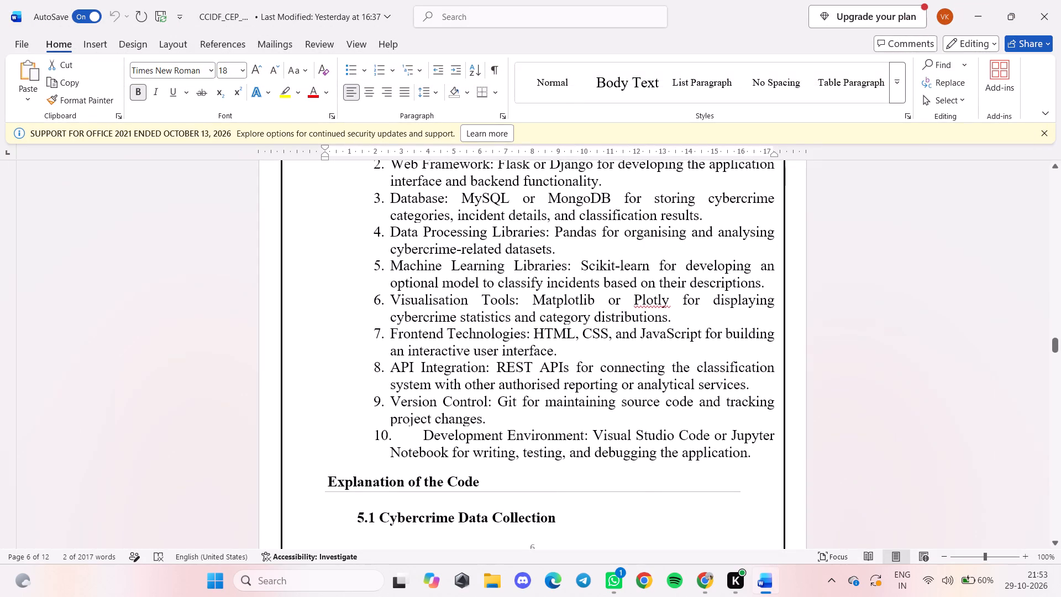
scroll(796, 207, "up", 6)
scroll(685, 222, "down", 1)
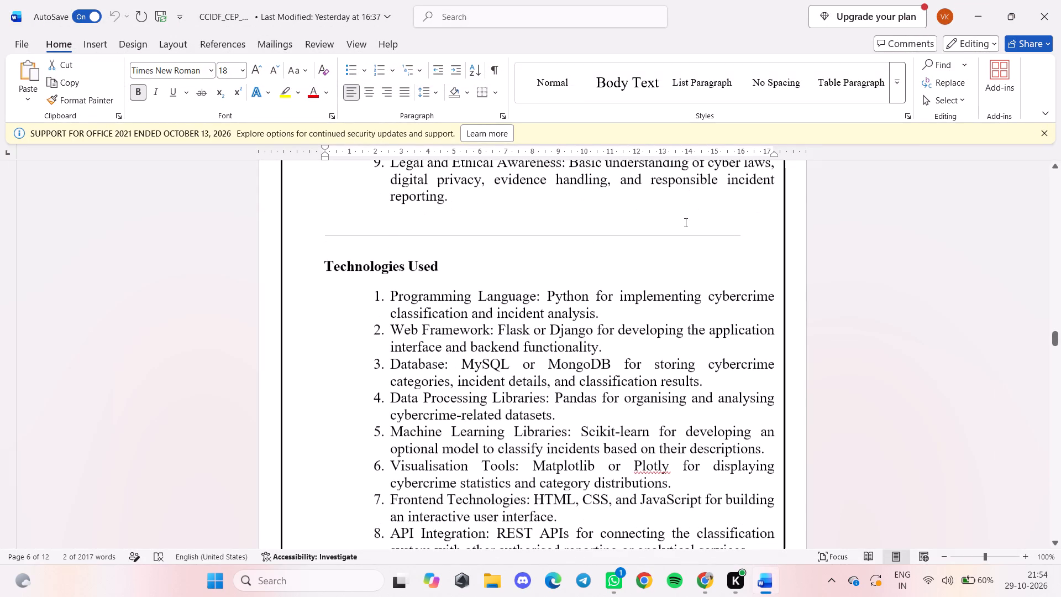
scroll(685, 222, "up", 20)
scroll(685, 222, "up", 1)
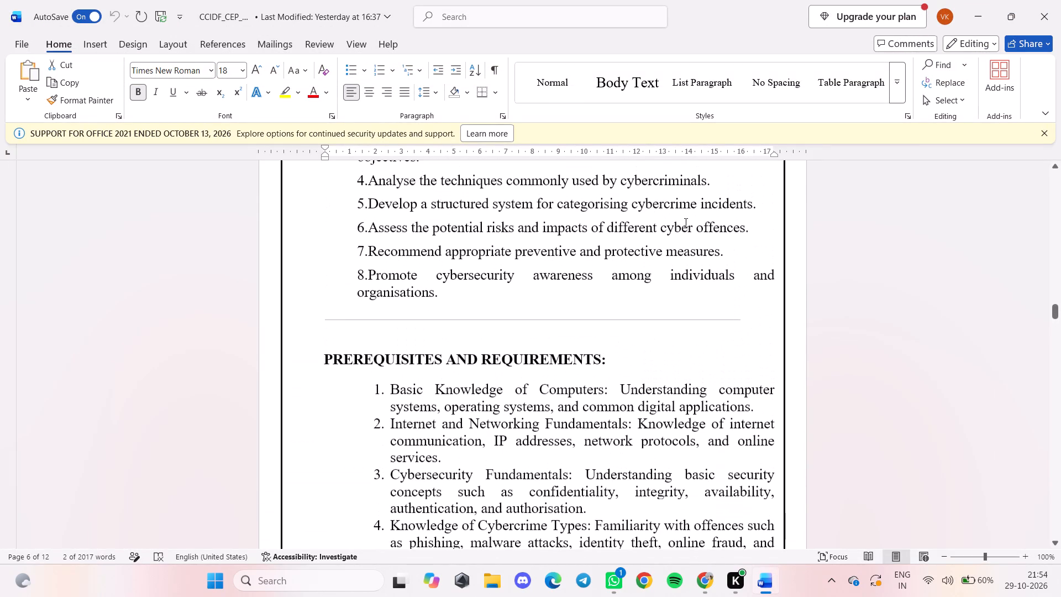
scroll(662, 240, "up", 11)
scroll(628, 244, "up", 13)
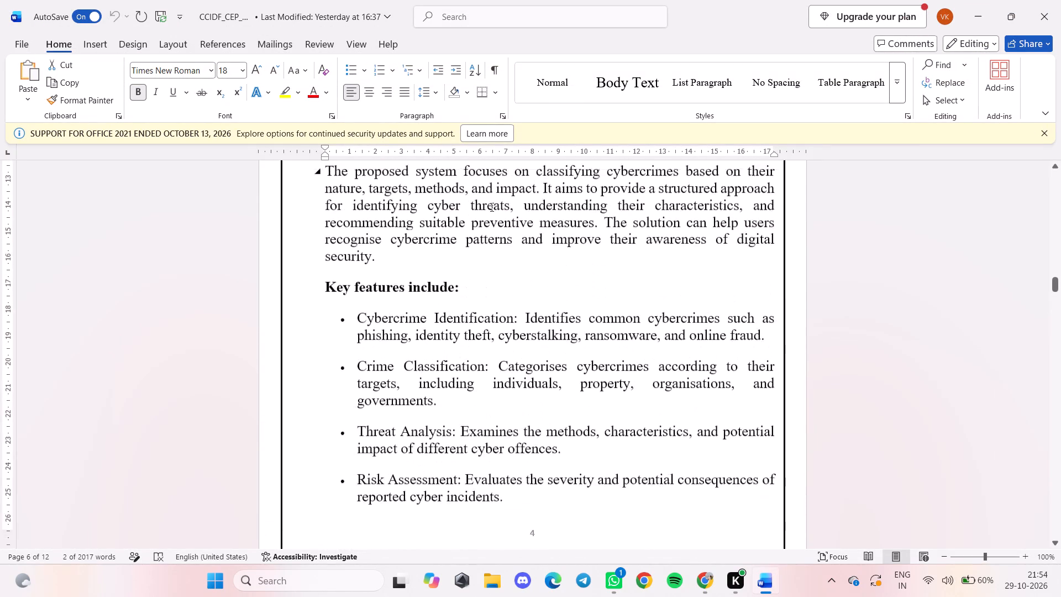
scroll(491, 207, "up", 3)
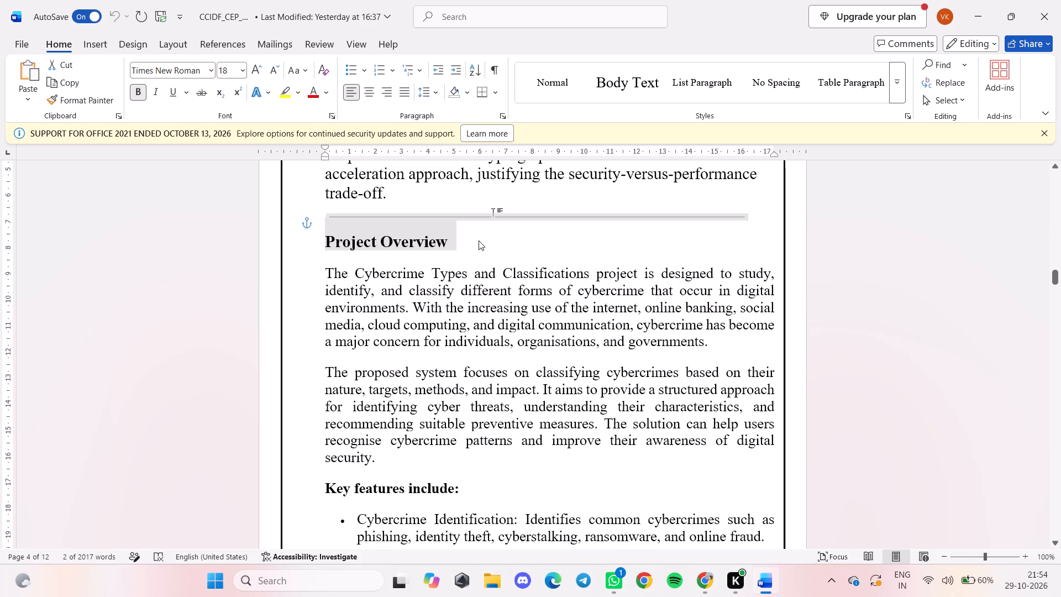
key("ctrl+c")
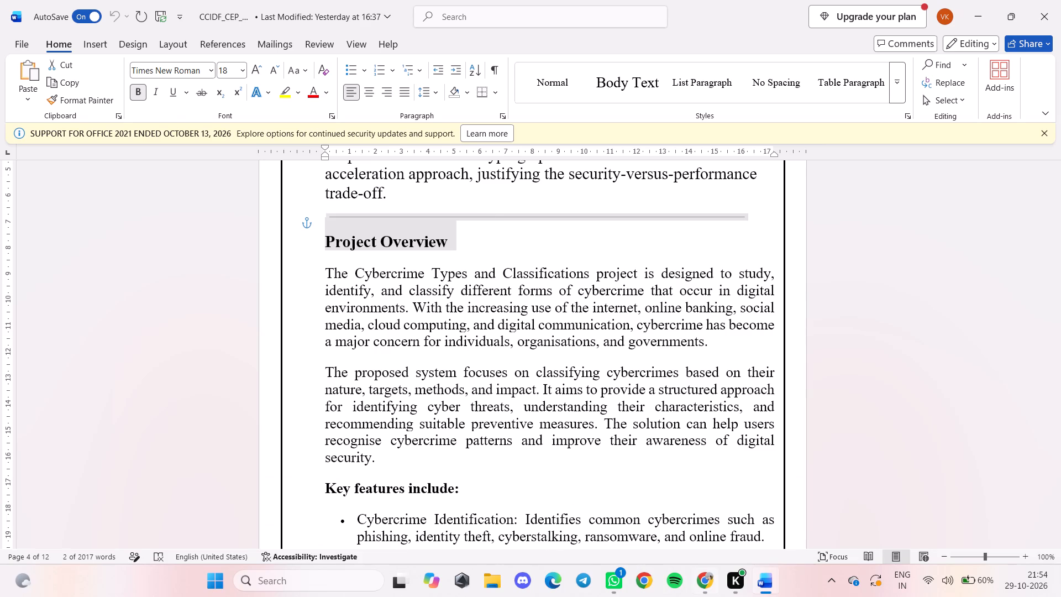
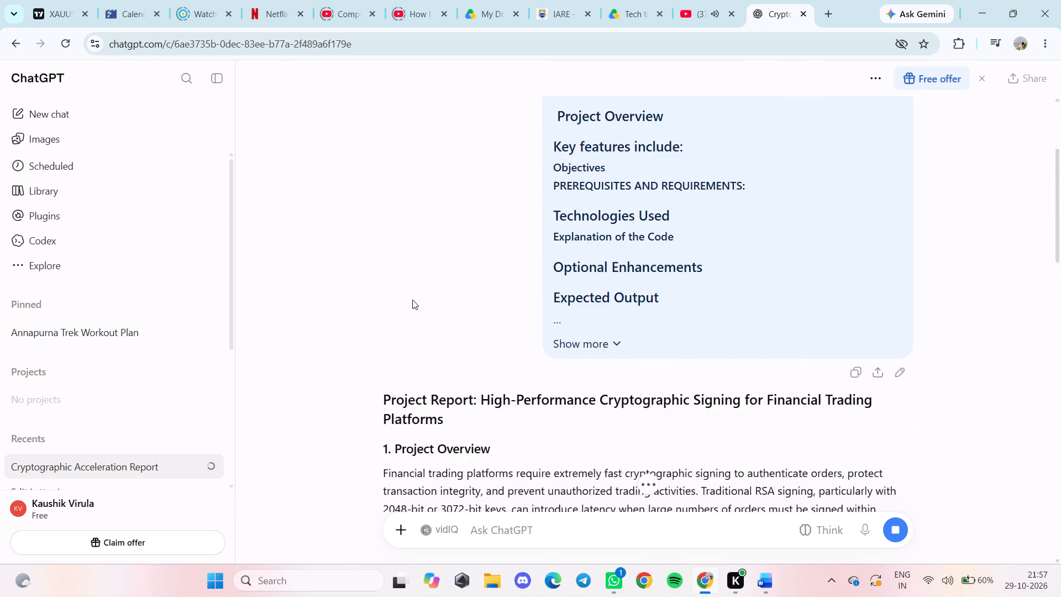
scroll(593, 453, "down", 1)
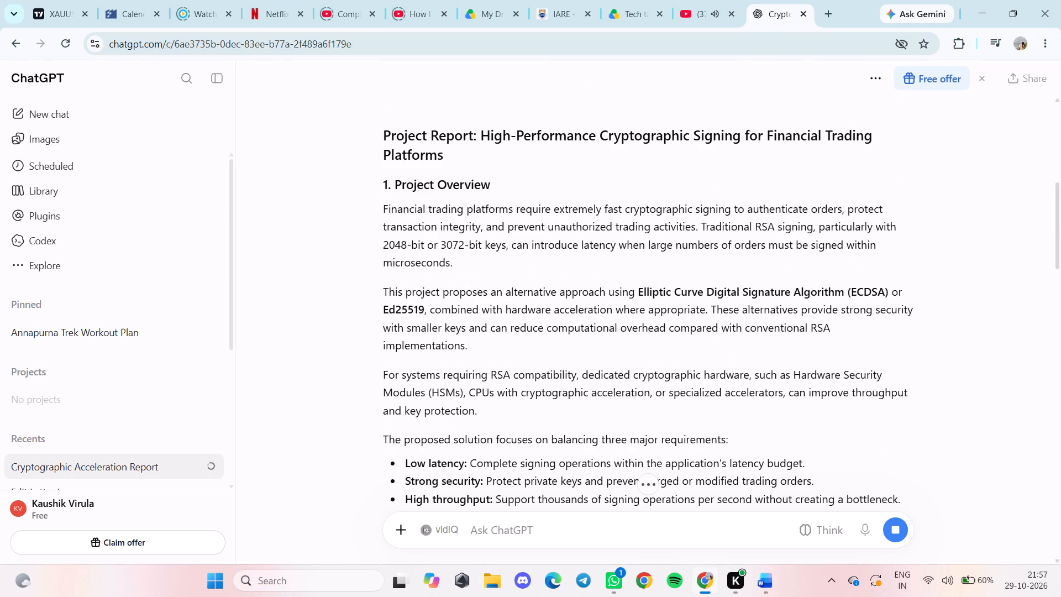
left_click_drag(382, 205, 696, 488)
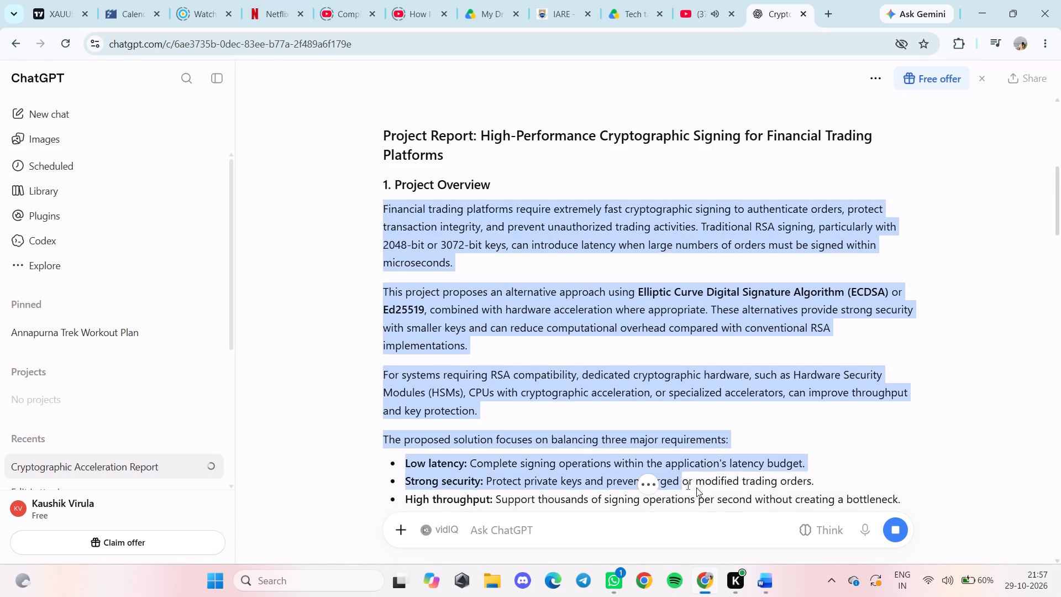
left_click_drag(696, 488, 880, 422)
scroll(761, 499, "down", 2)
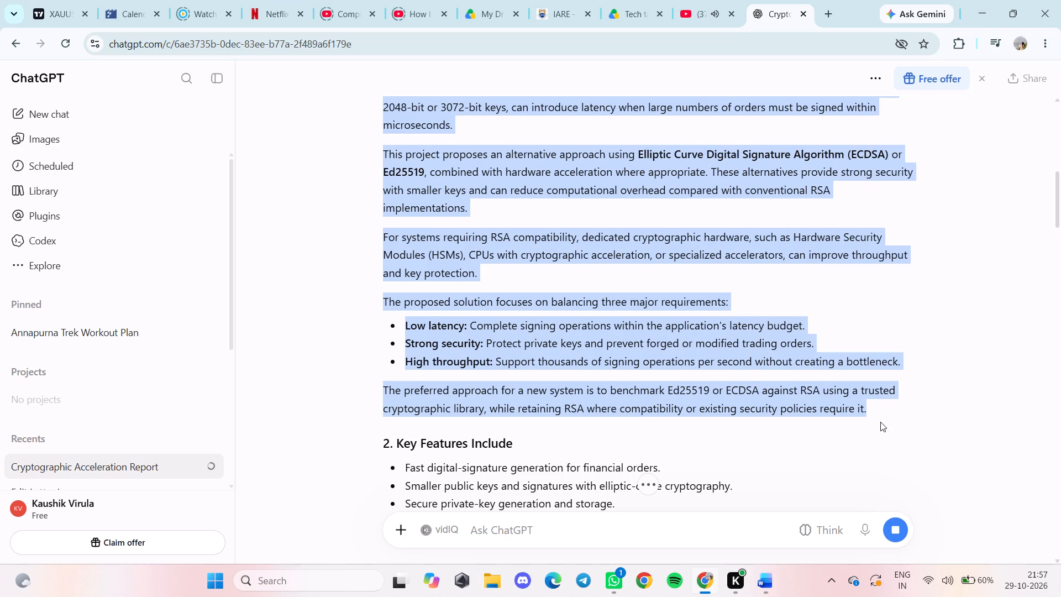
key("ctrl+c")
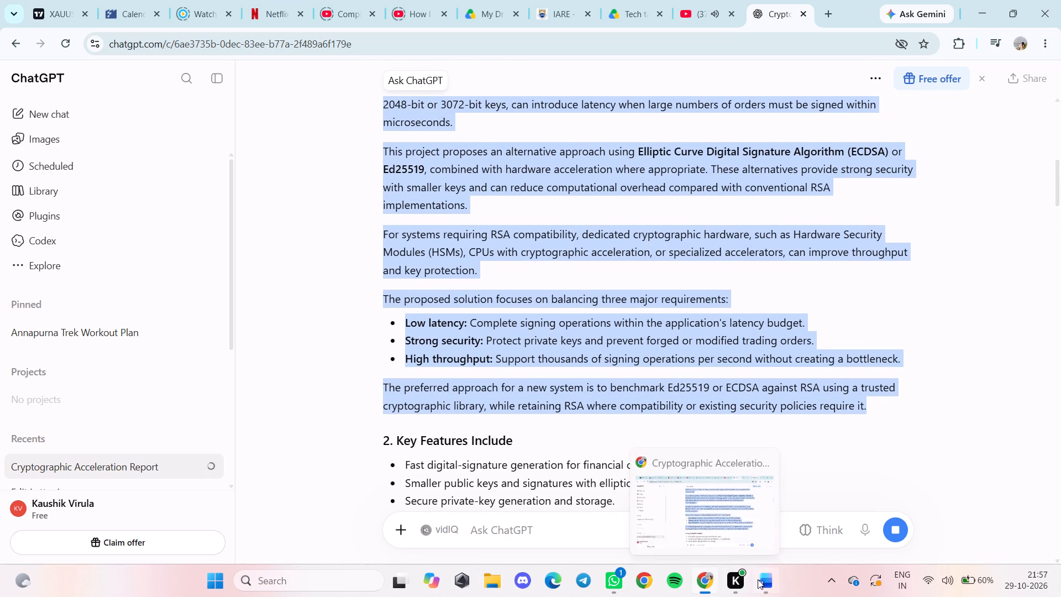
In the Word report, replace everything between the Project Overview heading and Objectives, including the key features, with the copied overview.
left_click(758, 579)
scroll(464, 384, "up", 5)
left_click_drag(1057, 520, 1004, 251)
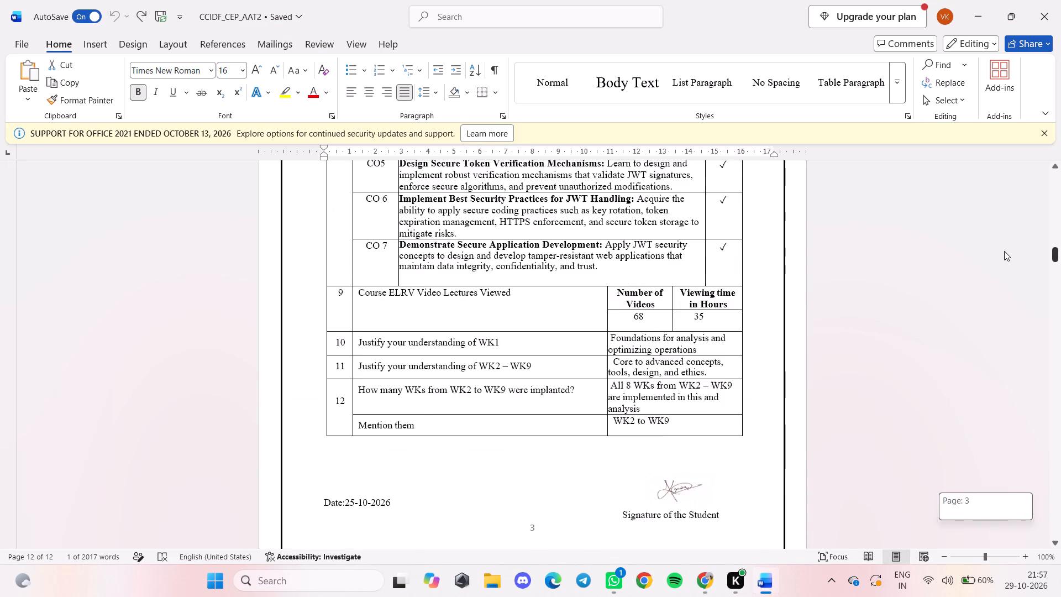
left_click_drag(1004, 251, 1004, 250)
scroll(614, 320, "down", 14)
scroll(374, 345, "down", 5)
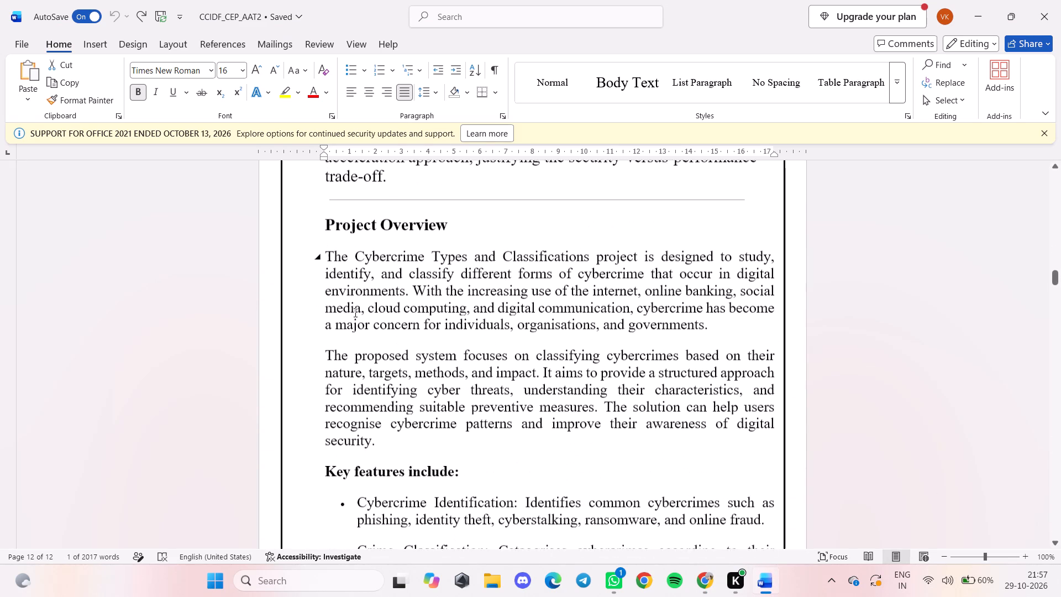
left_click_drag(323, 245, 618, 478)
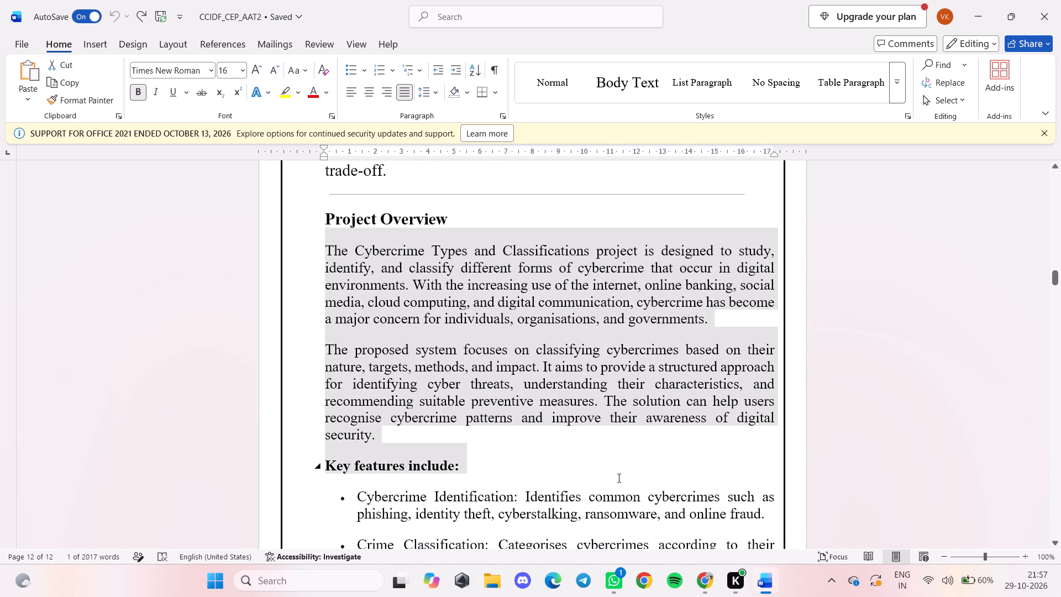
left_click_drag(618, 478, 505, 414)
scroll(628, 481, "down", 12)
scroll(490, 404, "down", 2)
key("ctrl+v")
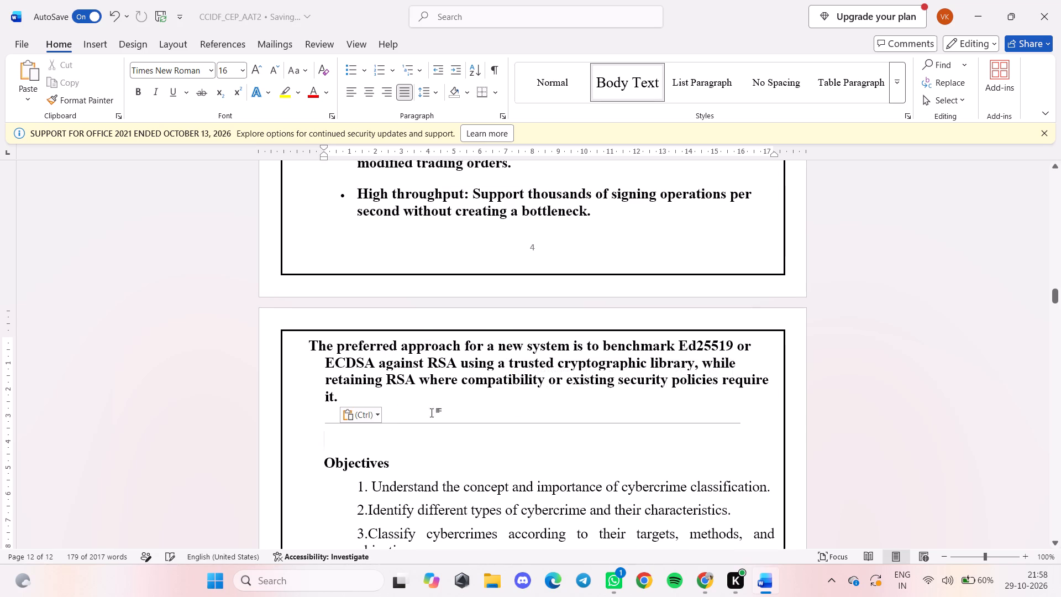
Apply Keep Source Formatting to the pasted Project Overview text.
left_click(369, 416)
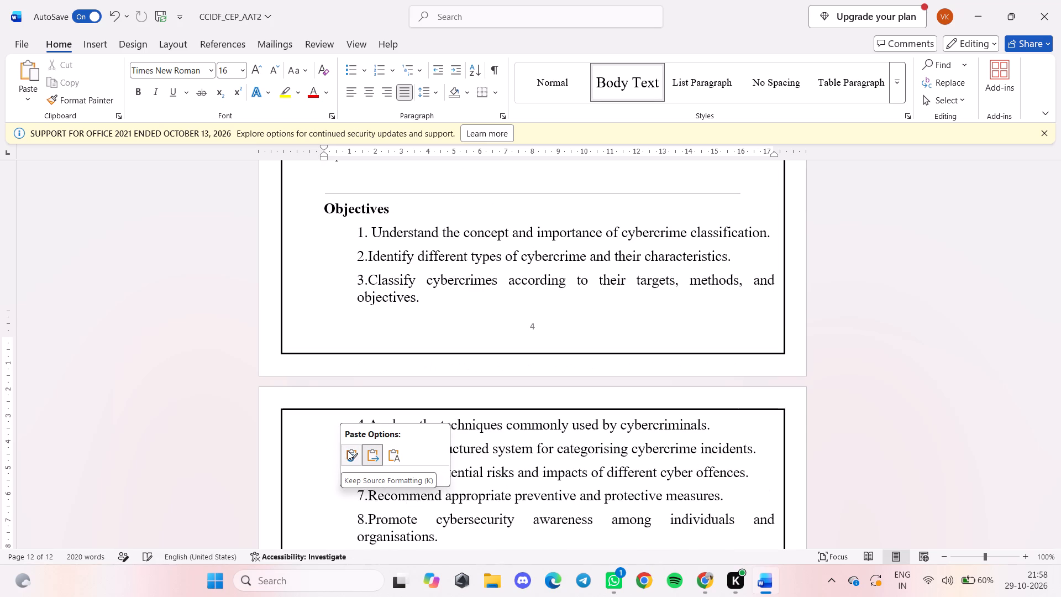
left_click(348, 451)
scroll(410, 437, "up", 8)
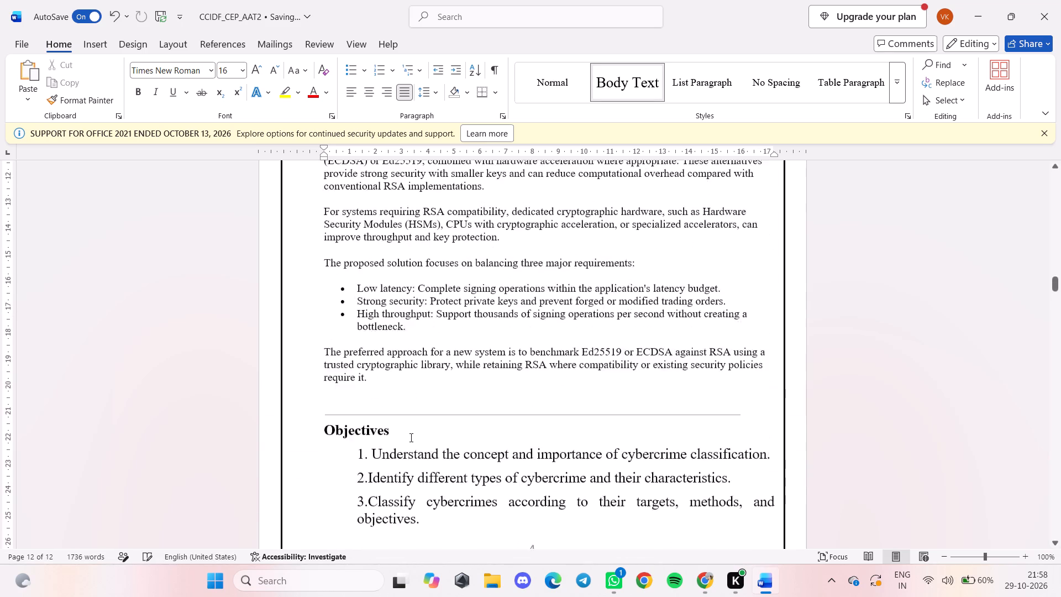
scroll(410, 437, "up", 4)
scroll(402, 405, "down", 9)
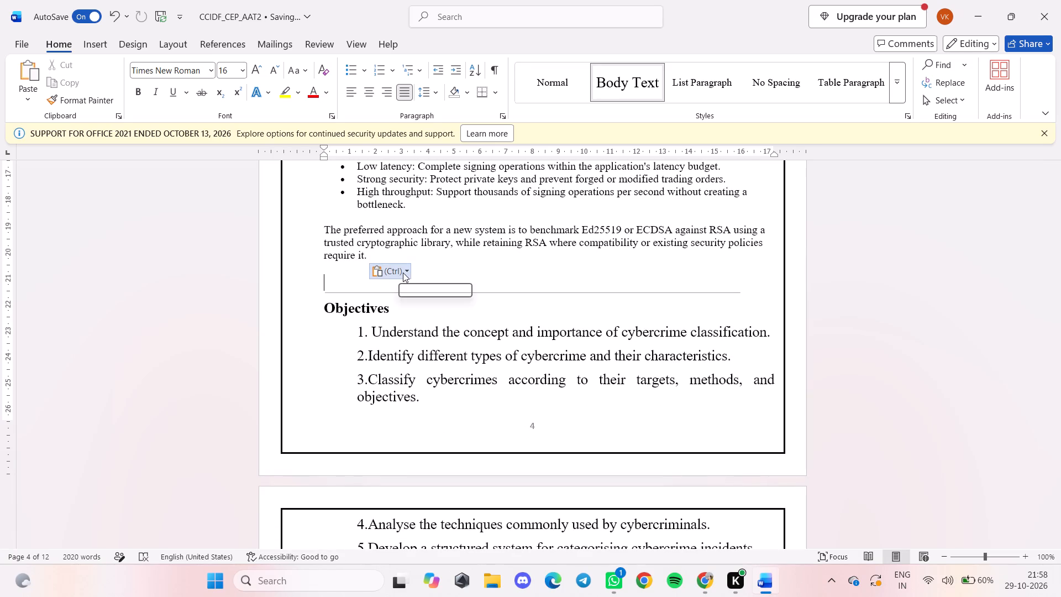
left_click(403, 273)
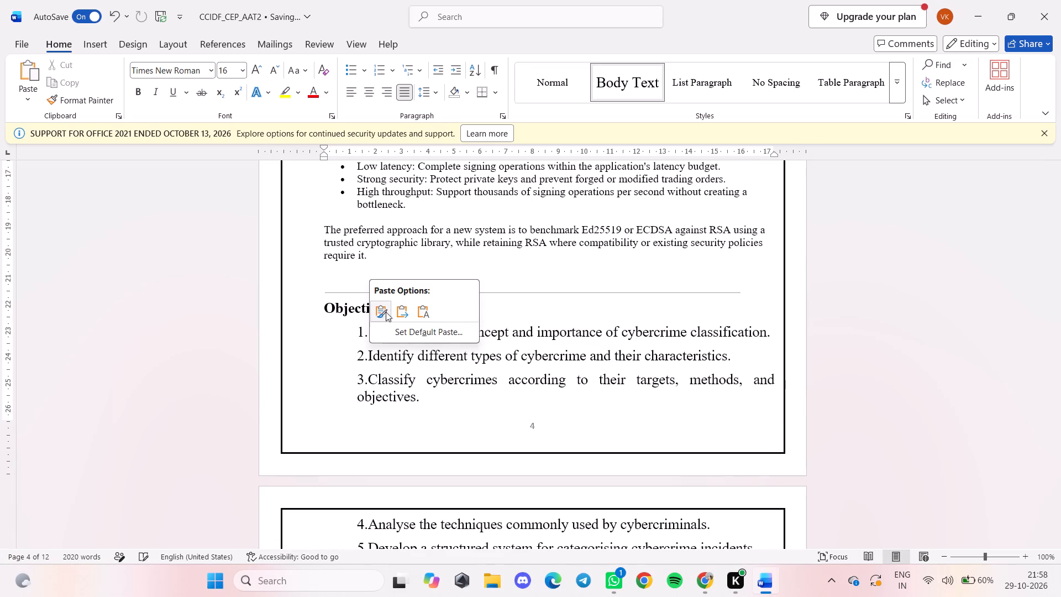
left_click(384, 308)
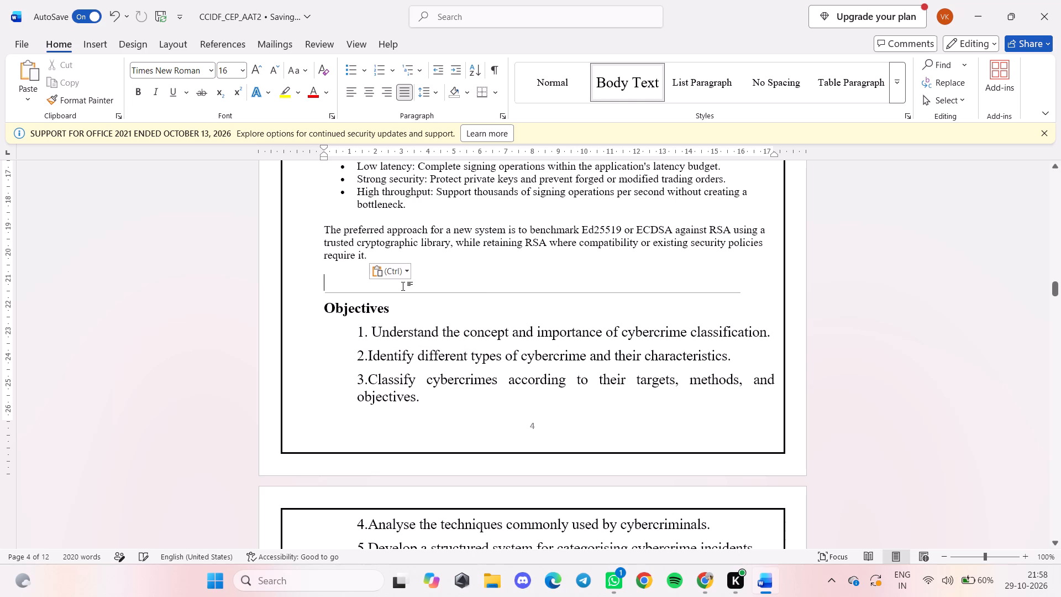
left_click_drag(419, 250, 388, 234)
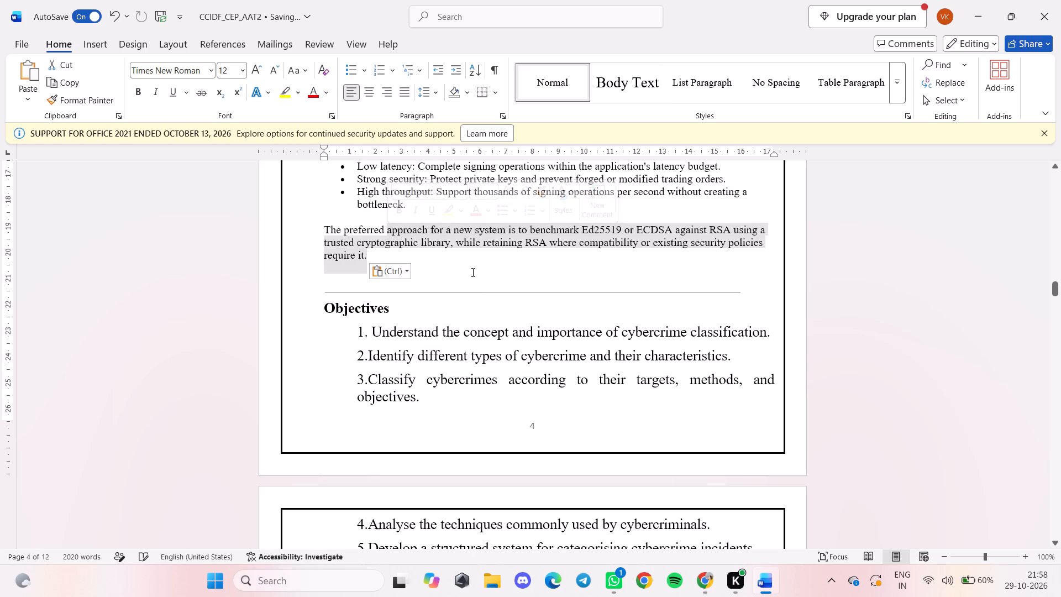
left_click(472, 272)
Copy the seven numbered items under Objectives in the ChatGPT report.
scroll(386, 334, "down", 2)
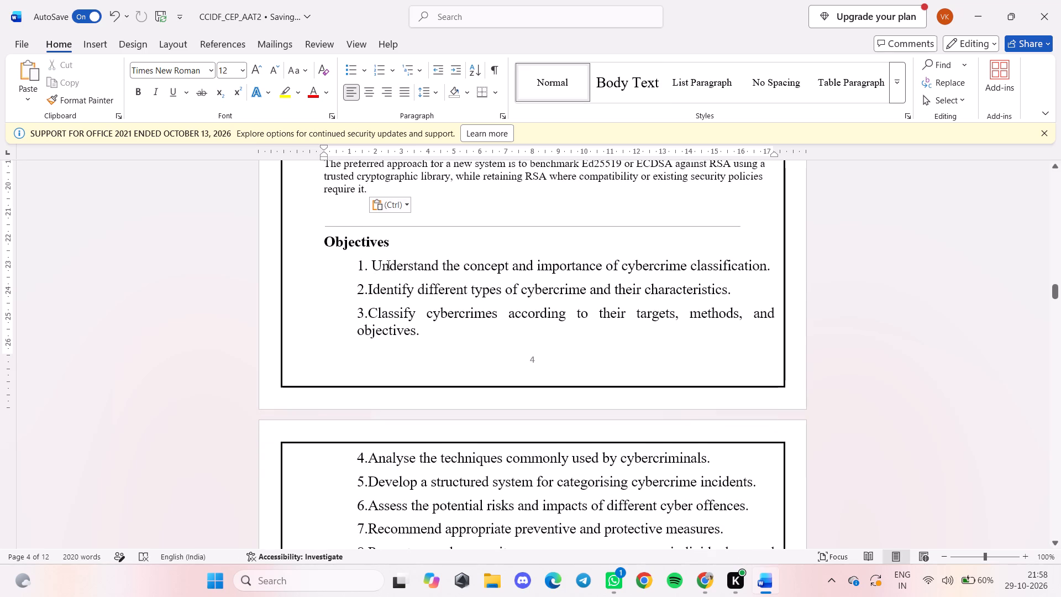
scroll(454, 342, "down", 5)
left_click(698, 579)
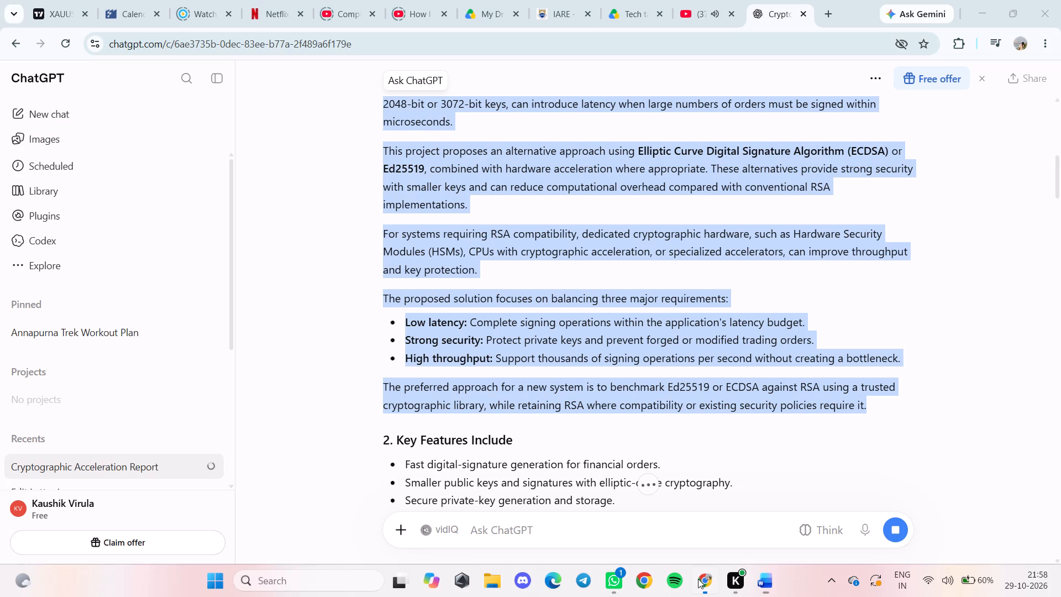
scroll(502, 431, "down", 4)
scroll(420, 334, "down", 5)
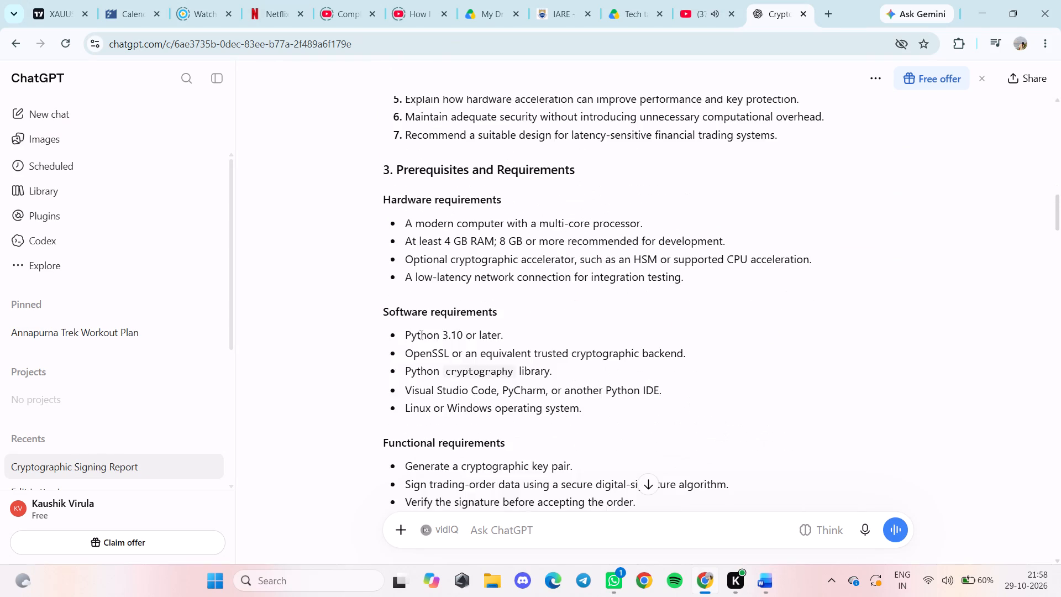
scroll(406, 312, "up", 4)
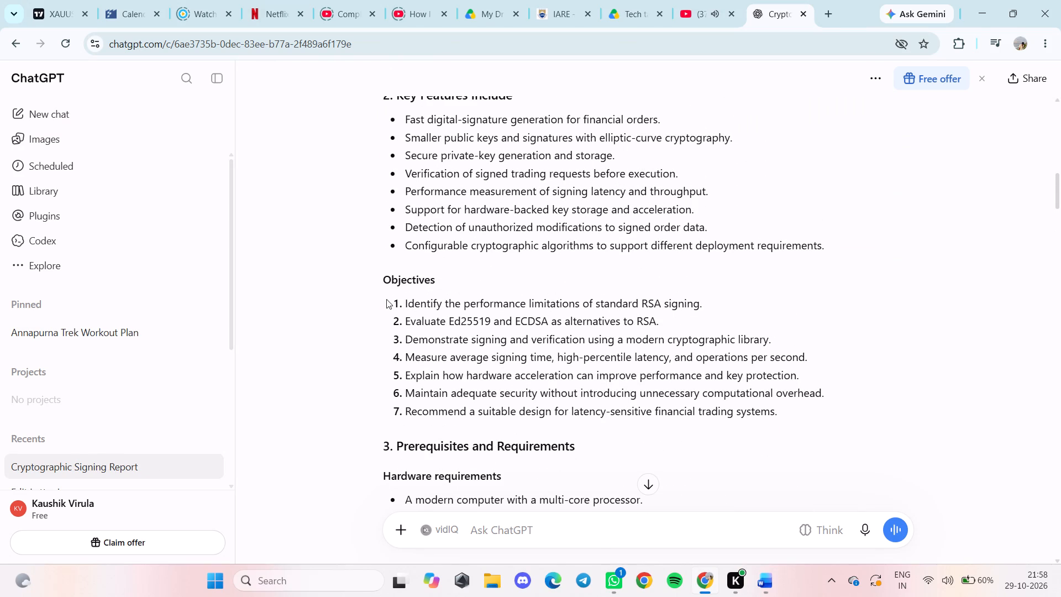
left_click_drag(386, 299, 792, 425)
key("ctrl+c")
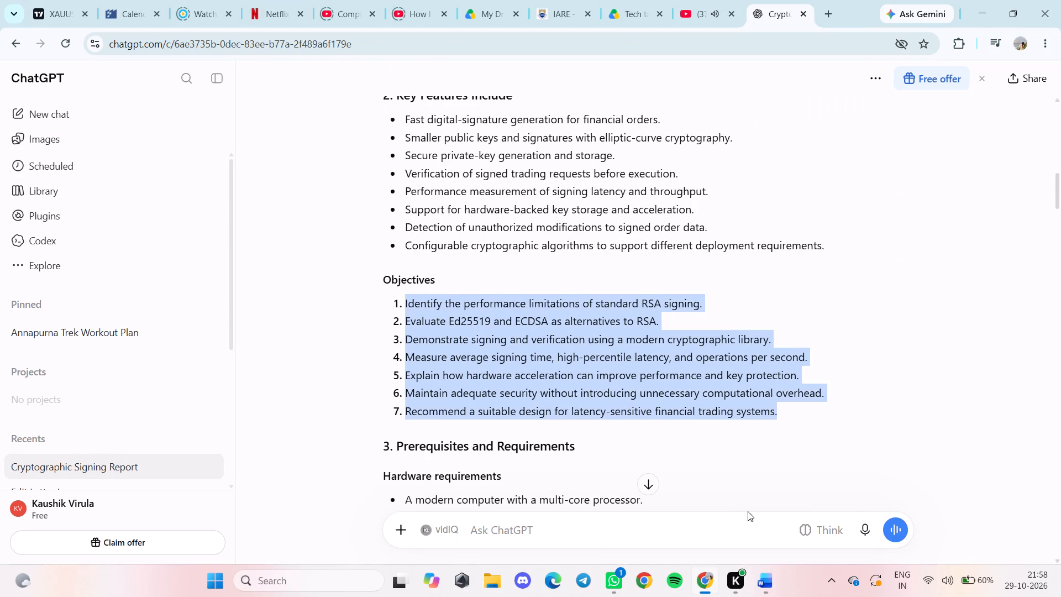
Replace the eight cybercrime items under Objectives in the Word report with the copied objectives.
left_click(701, 582)
scroll(400, 384, "down", 2)
scroll(395, 377, "up", 3)
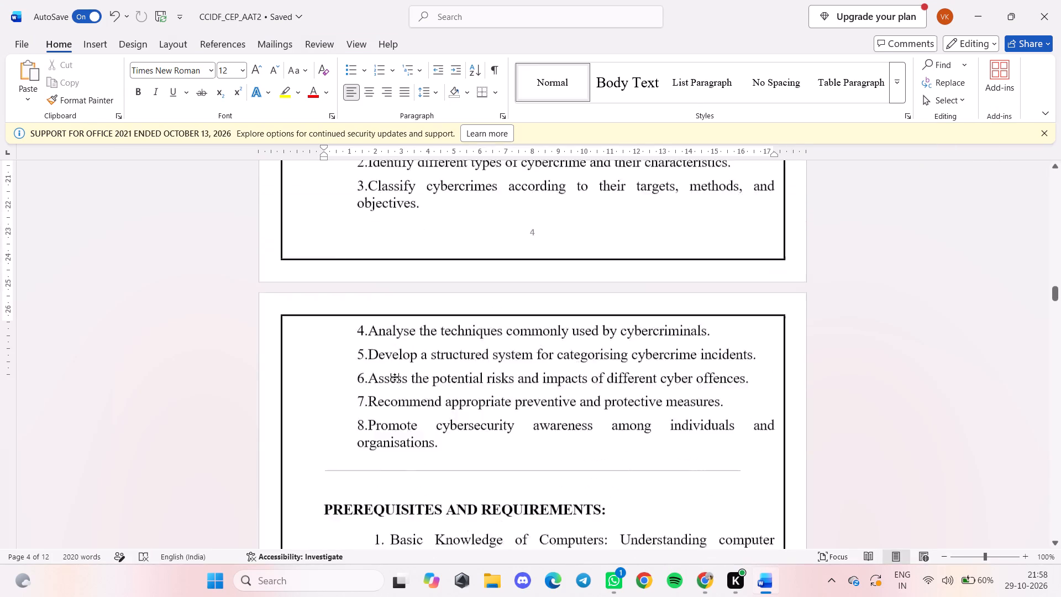
scroll(395, 377, "up", 5)
left_click_drag(344, 298, 500, 458)
scroll(634, 431, "down", 4)
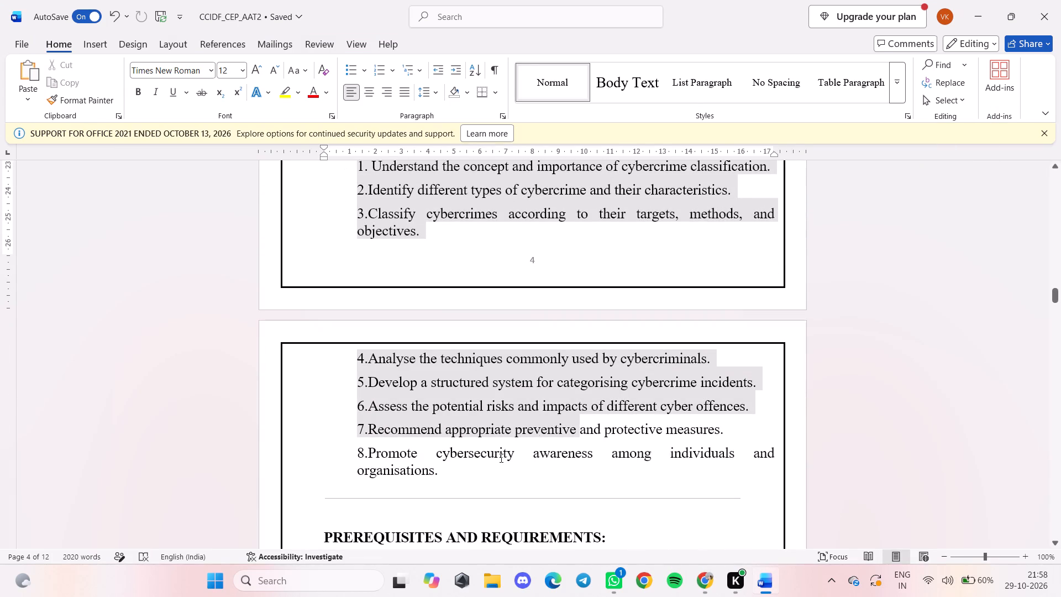
left_click_drag(500, 458, 471, 476)
key("ctrl+v")
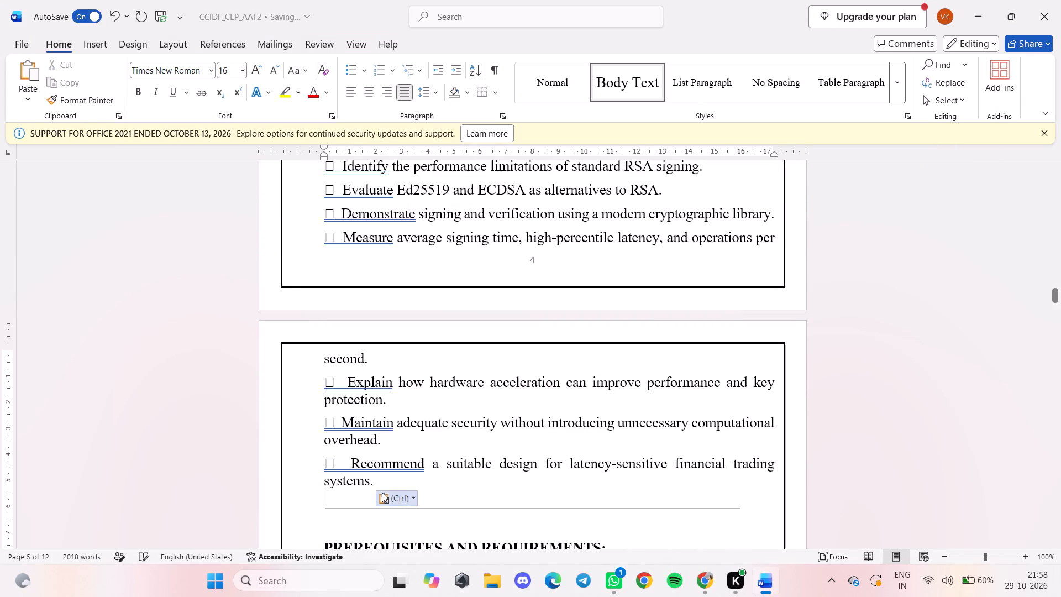
Apply Keep Source Formatting to the pasted objectives in the Word report.
left_click(384, 496)
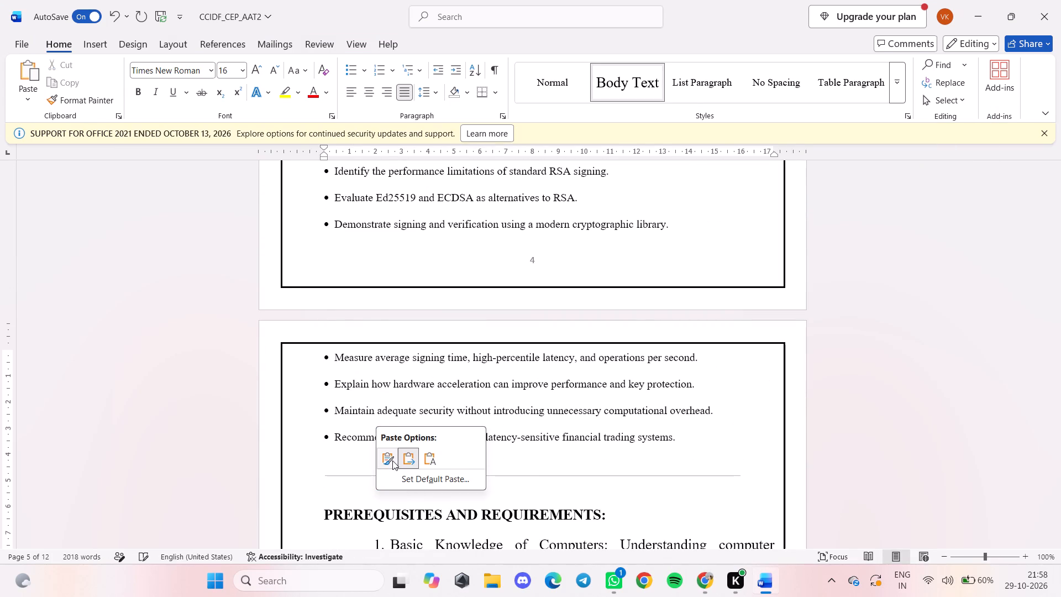
left_click(393, 456)
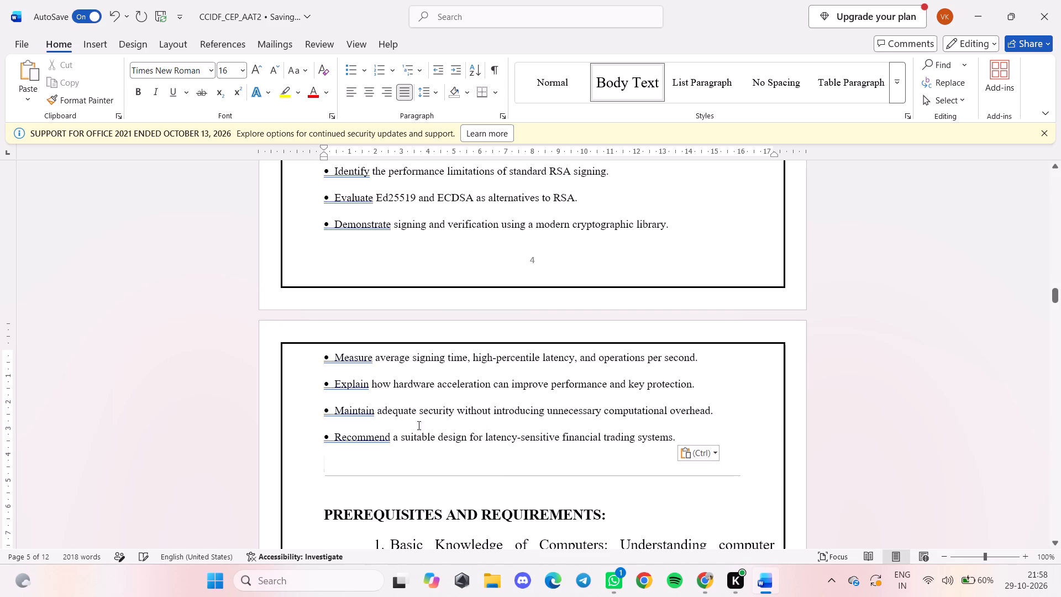
scroll(423, 417, "up", 5)
left_click(687, 406)
Copy the Prerequisites and Requirements content in the ChatGPT report, from Hardware requirements through the Ed25519 compliance paragraph.
scroll(666, 407, "down", 8)
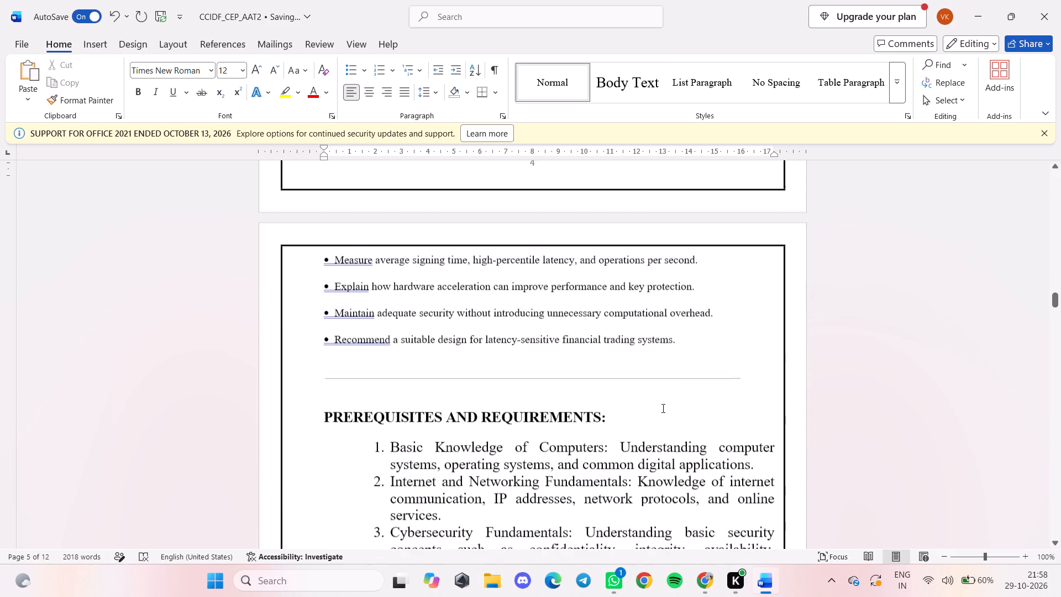
scroll(662, 408, "down", 5)
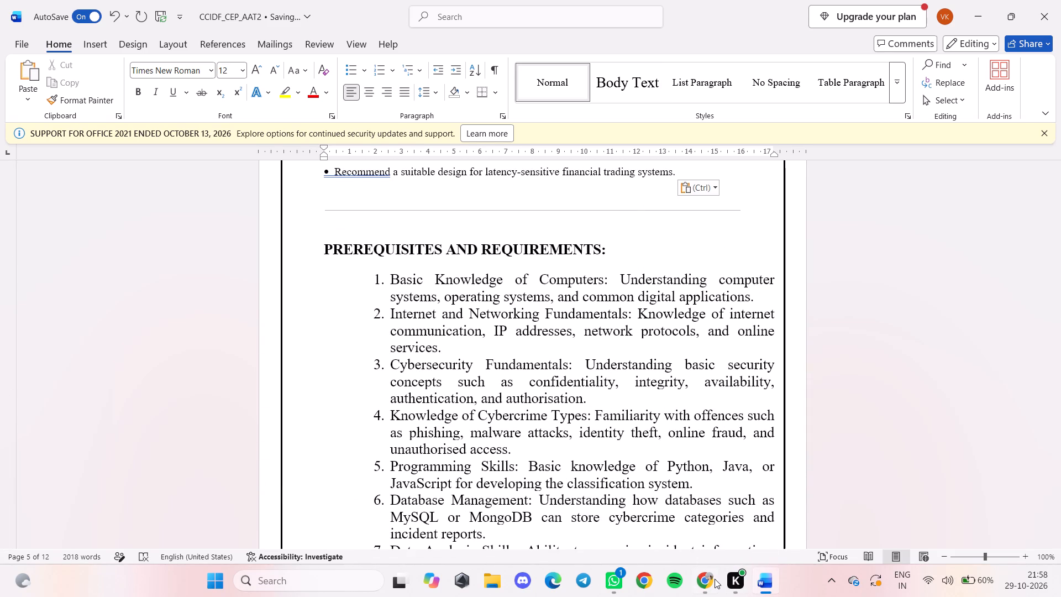
left_click(712, 579)
scroll(475, 417, "down", 4)
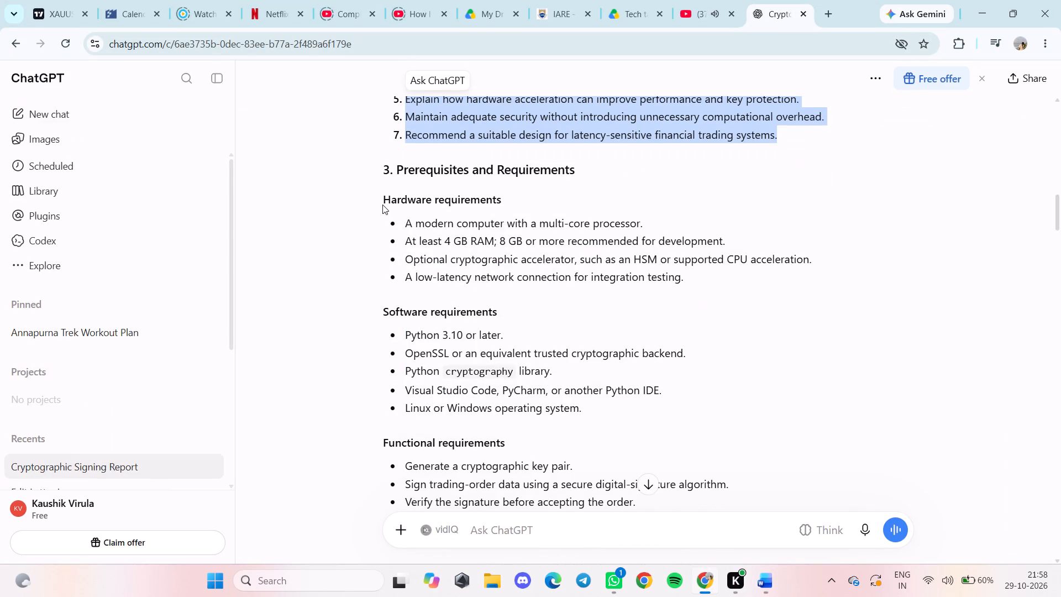
left_click_drag(382, 200, 565, 345)
scroll(559, 341, "down", 5)
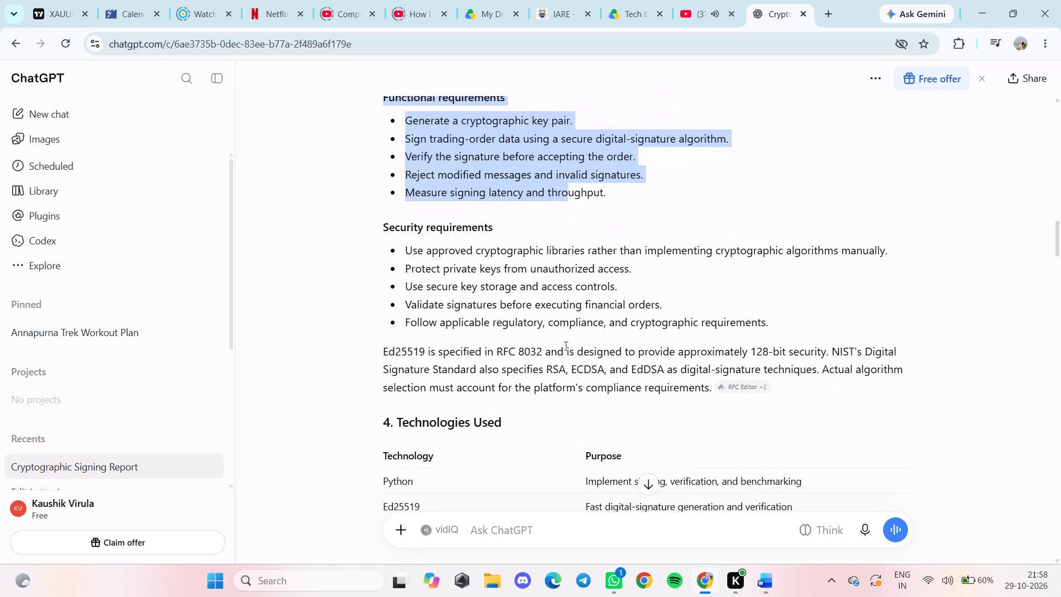
left_click_drag(565, 345, 707, 251)
scroll(565, 345, "down", 2)
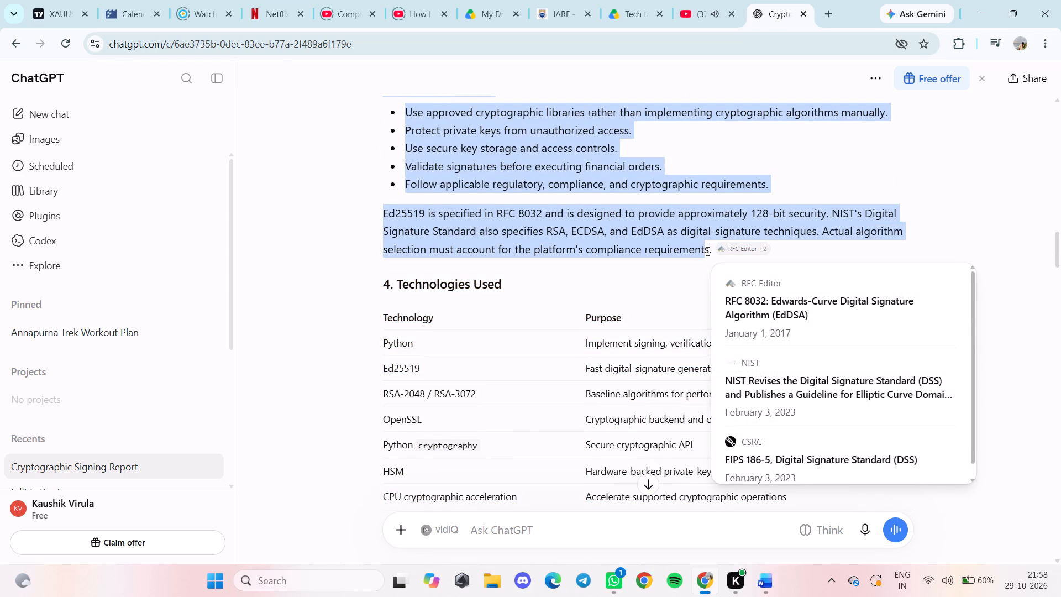
left_click_drag(707, 251, 709, 252)
key("ctrl+c")
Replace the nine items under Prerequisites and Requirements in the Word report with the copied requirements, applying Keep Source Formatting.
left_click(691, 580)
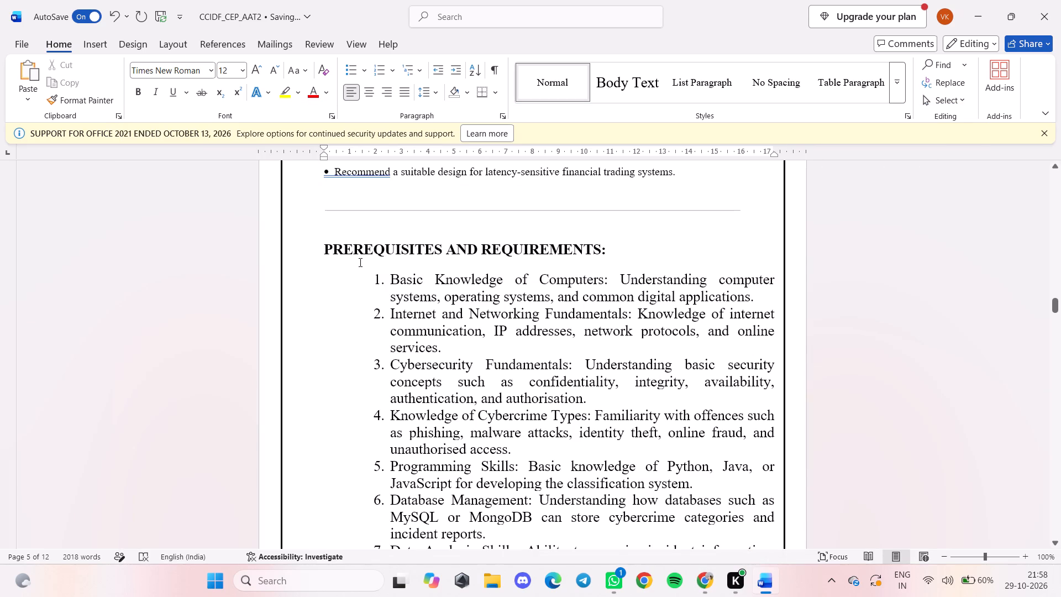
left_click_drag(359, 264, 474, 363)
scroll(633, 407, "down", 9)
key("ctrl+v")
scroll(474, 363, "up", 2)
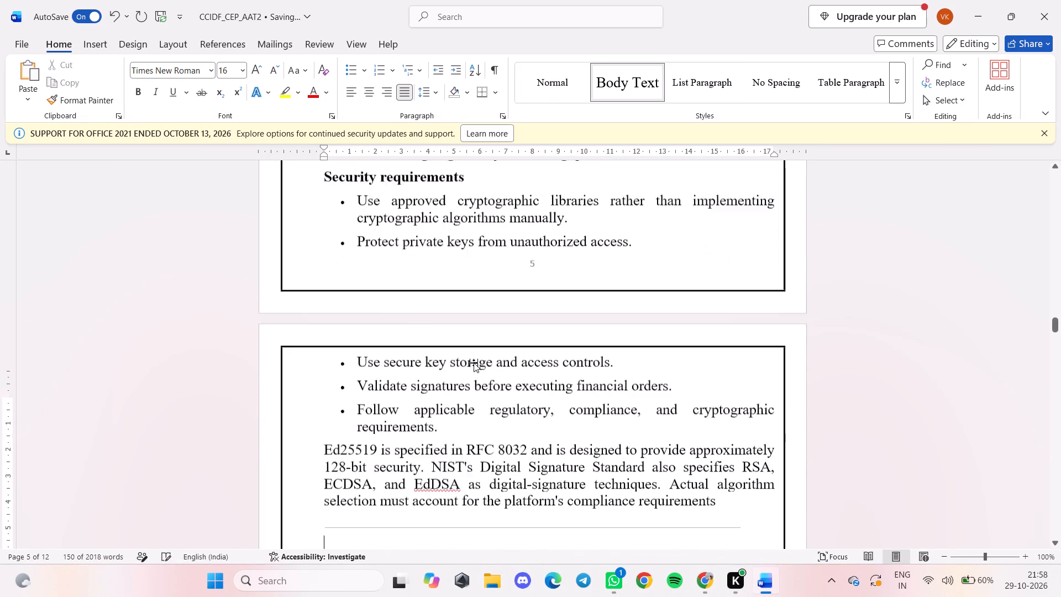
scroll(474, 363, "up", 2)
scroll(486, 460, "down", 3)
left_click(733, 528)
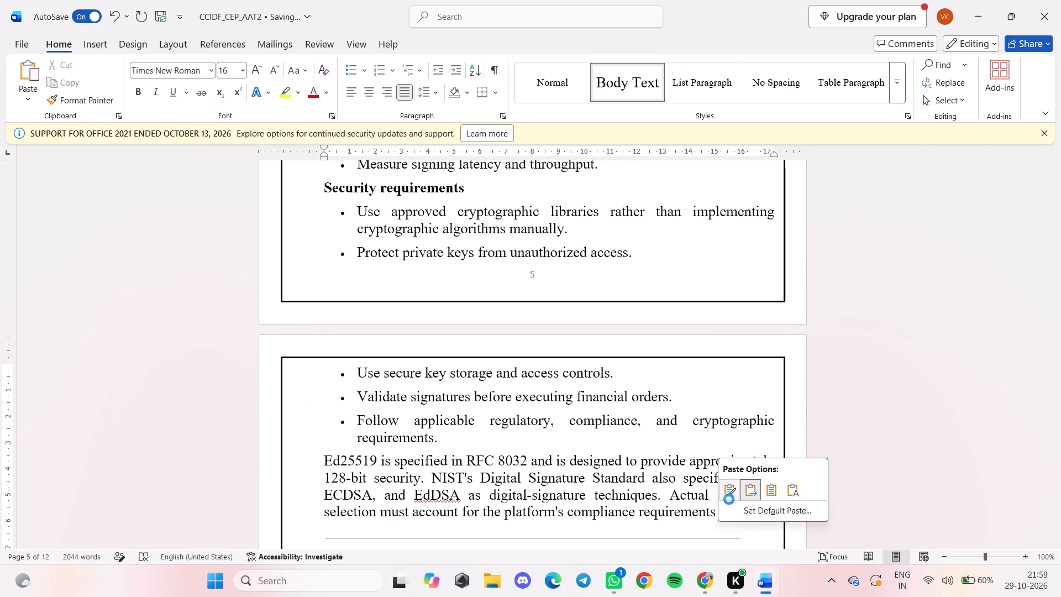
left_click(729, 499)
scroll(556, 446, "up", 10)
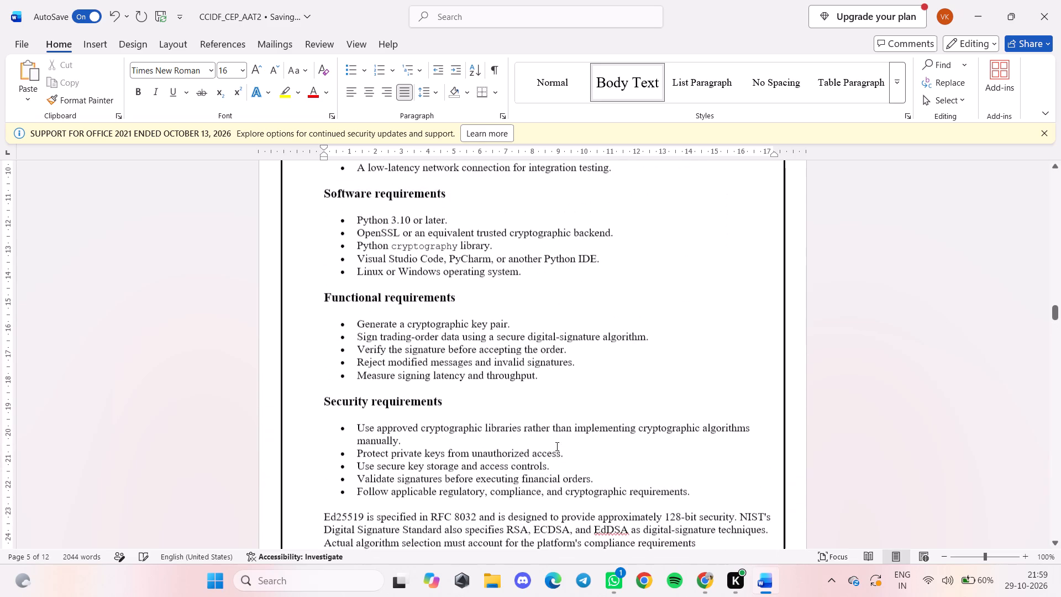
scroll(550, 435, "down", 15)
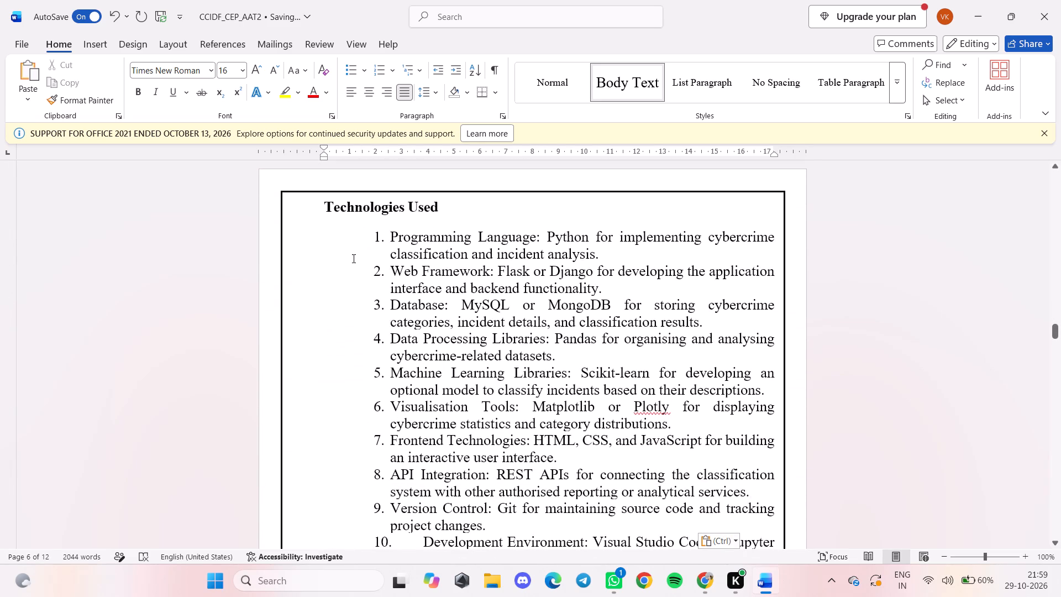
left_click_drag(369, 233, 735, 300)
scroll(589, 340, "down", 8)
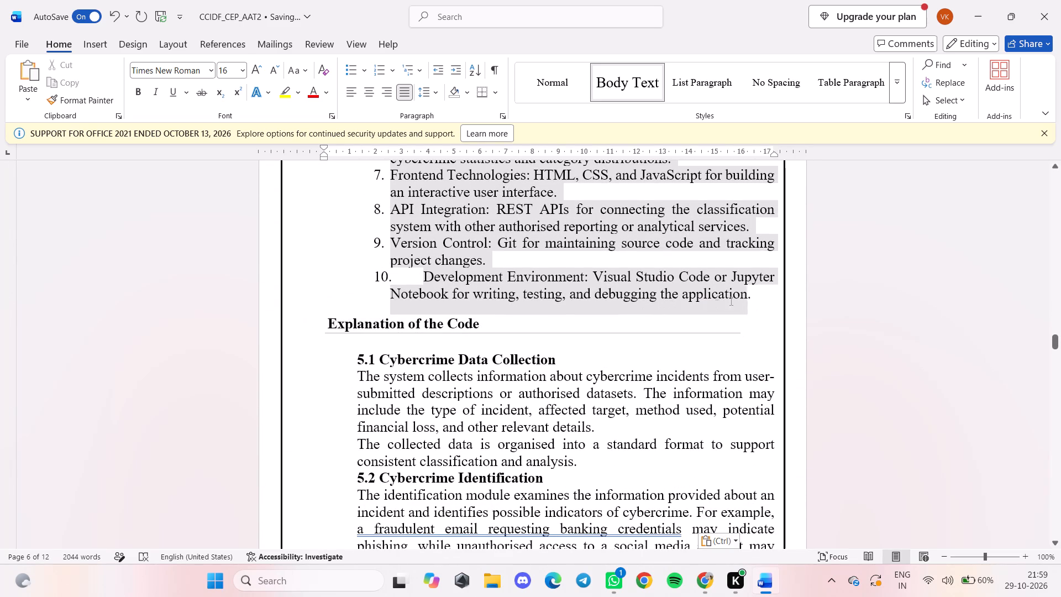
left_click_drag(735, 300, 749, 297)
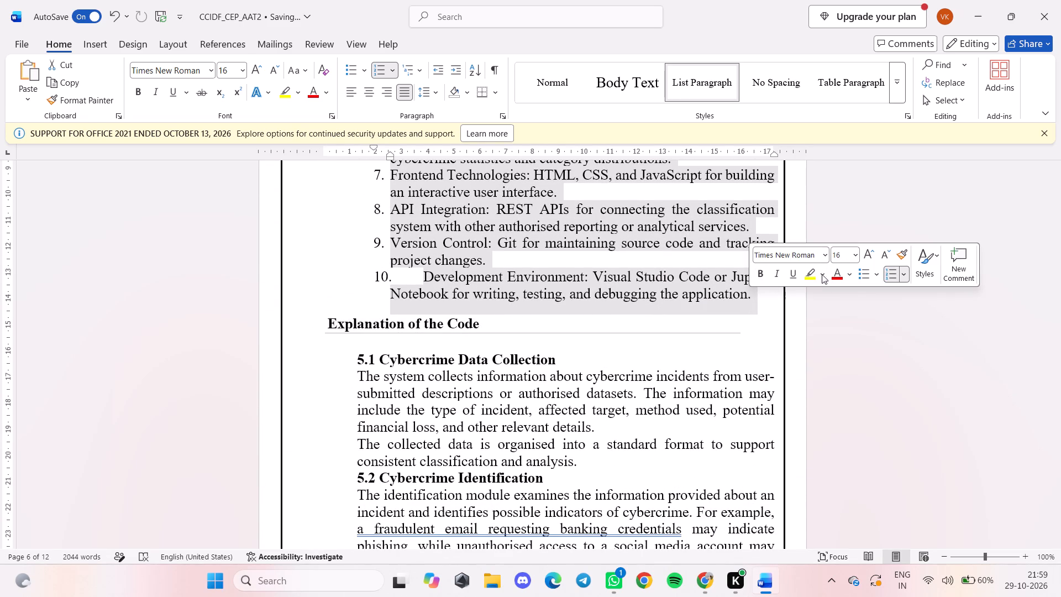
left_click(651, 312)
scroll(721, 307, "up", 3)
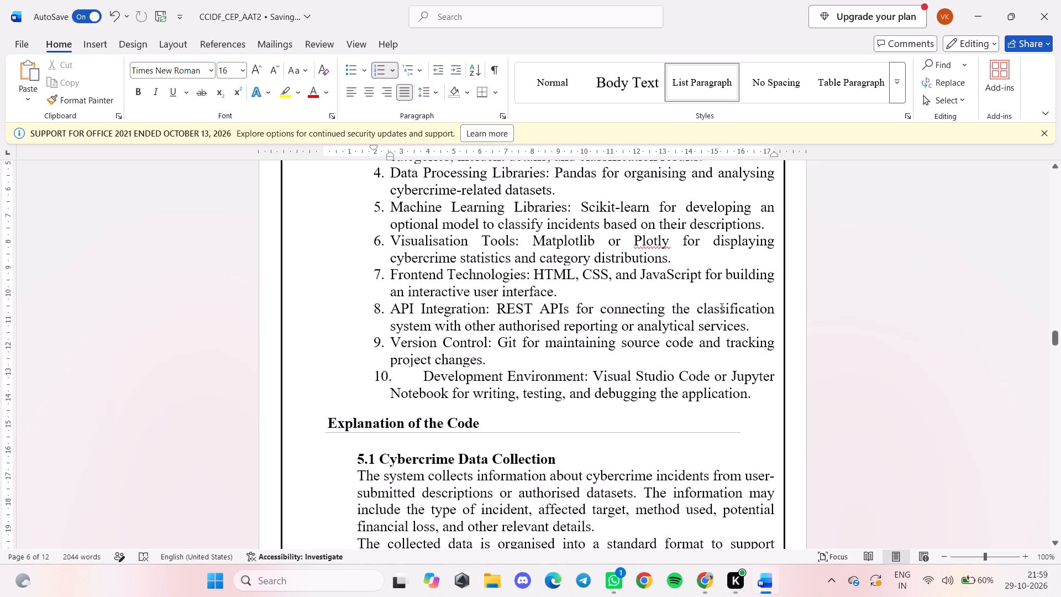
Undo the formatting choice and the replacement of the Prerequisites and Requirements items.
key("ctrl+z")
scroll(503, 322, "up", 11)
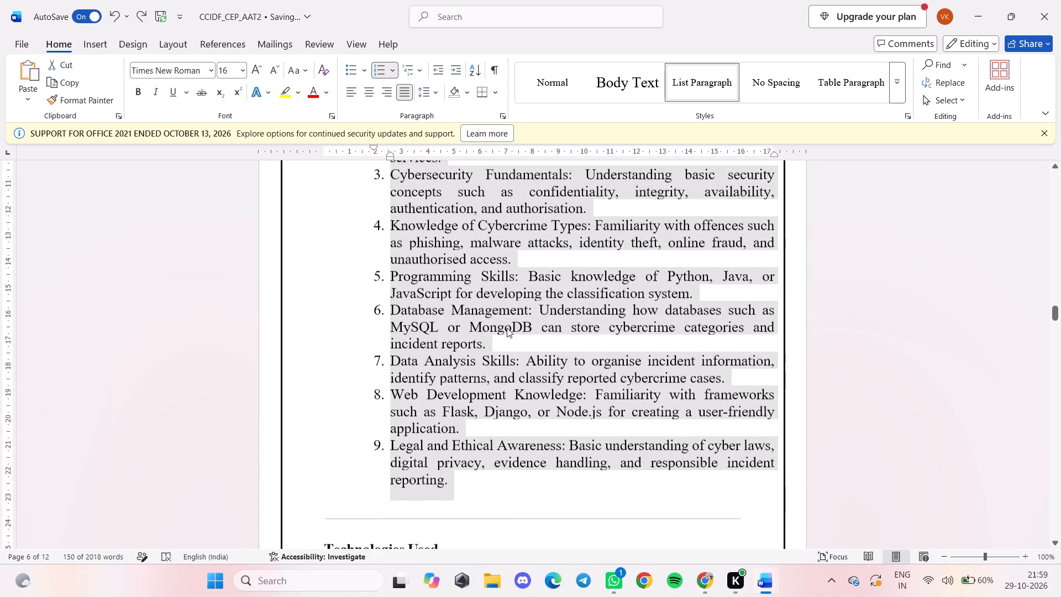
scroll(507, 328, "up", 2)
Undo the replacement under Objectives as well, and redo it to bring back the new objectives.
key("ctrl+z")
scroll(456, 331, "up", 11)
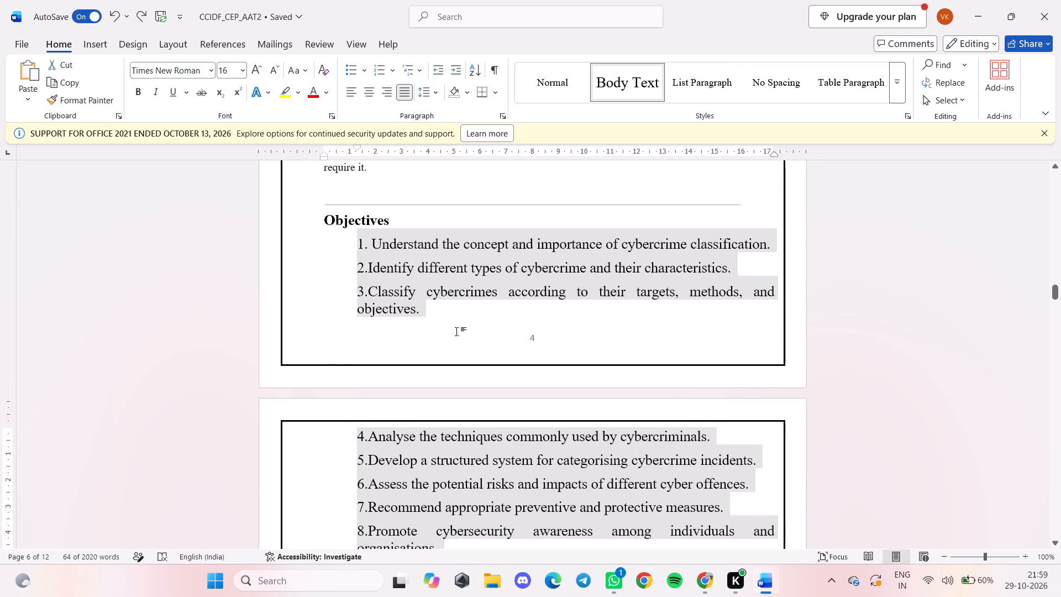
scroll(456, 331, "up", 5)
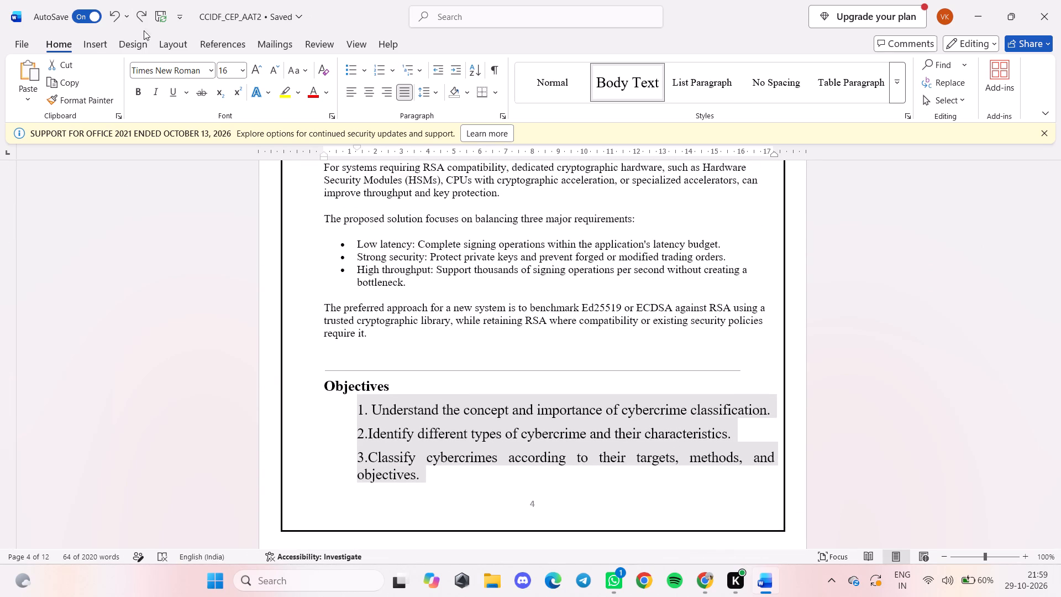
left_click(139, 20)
Replace the nine items under Prerequisites and Requirements with the copied requirements, applying Merge Formatting.
scroll(446, 328, "down", 9)
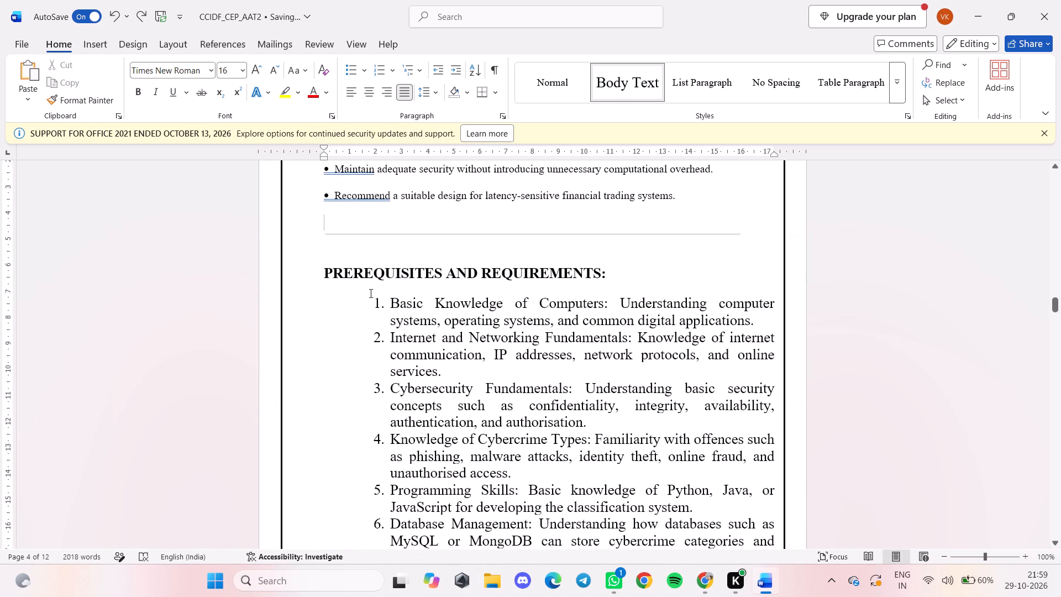
left_click_drag(370, 295, 549, 410)
scroll(550, 370, "down", 9)
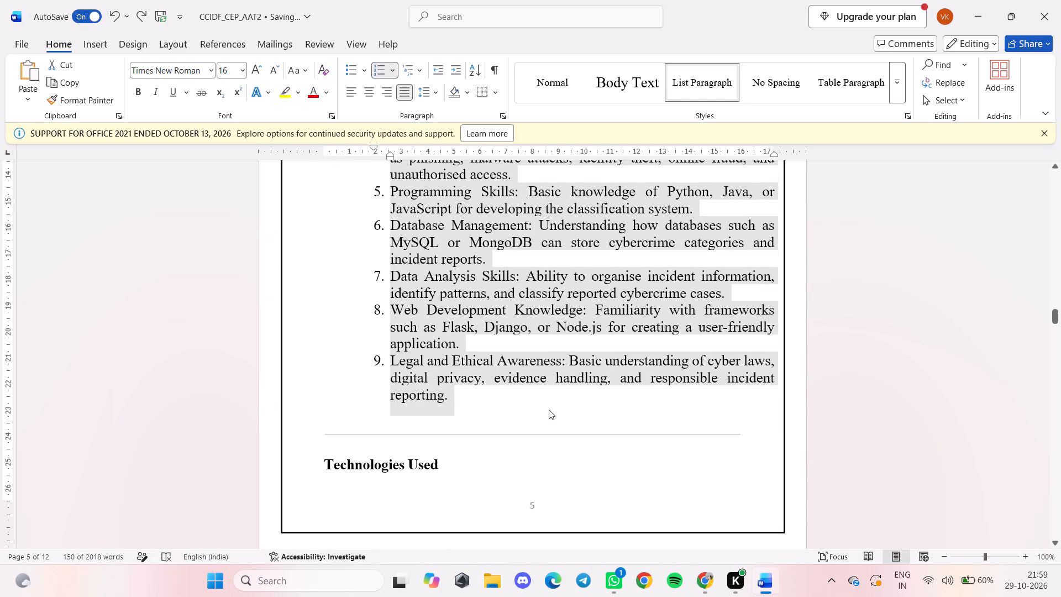
key("ctrl+v")
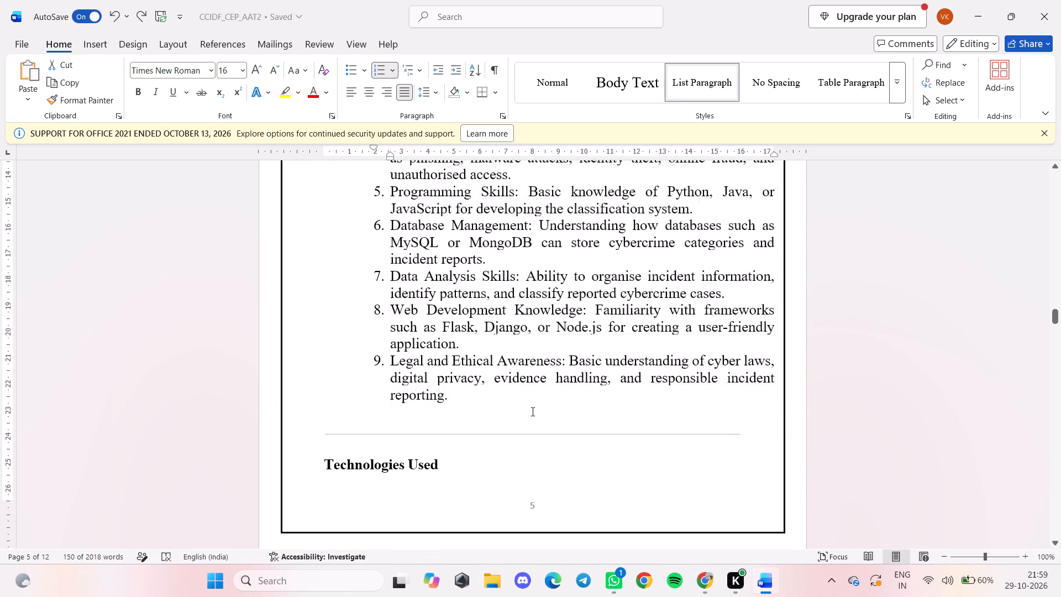
left_click(738, 492)
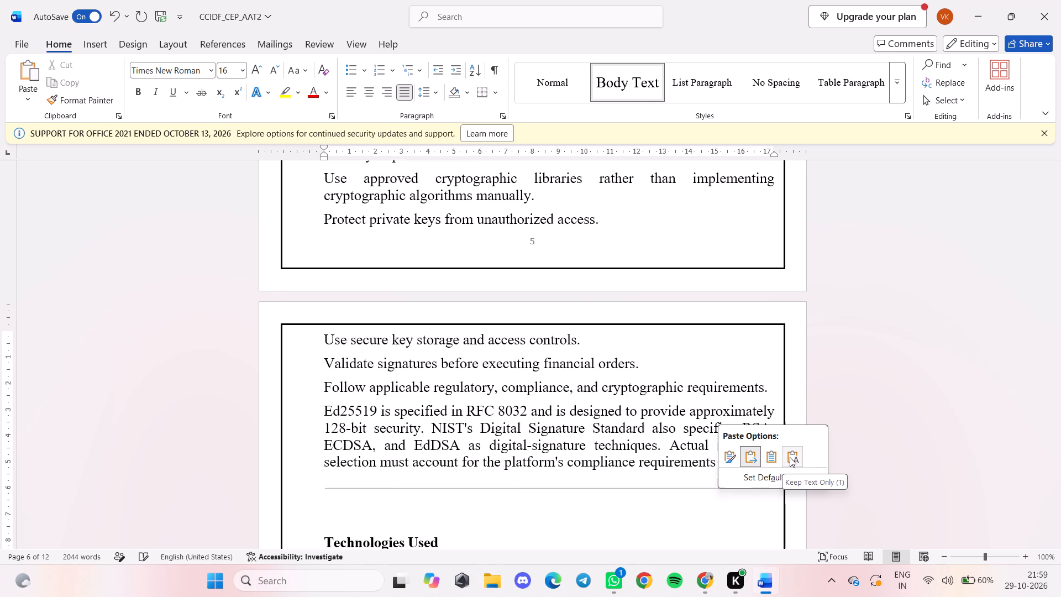
left_click(750, 457)
Set the font size to 12 for all pasted text from Hardware requirements through the Ed25519 paragraph.
scroll(559, 419, "up", 3)
scroll(559, 419, "down", 6)
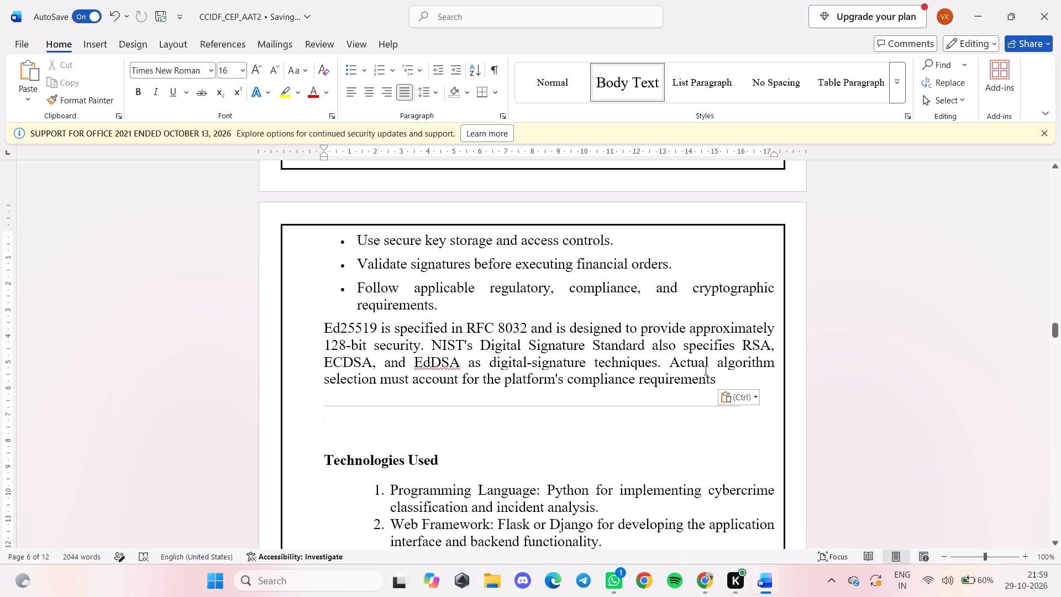
scroll(529, 373, "up", 12)
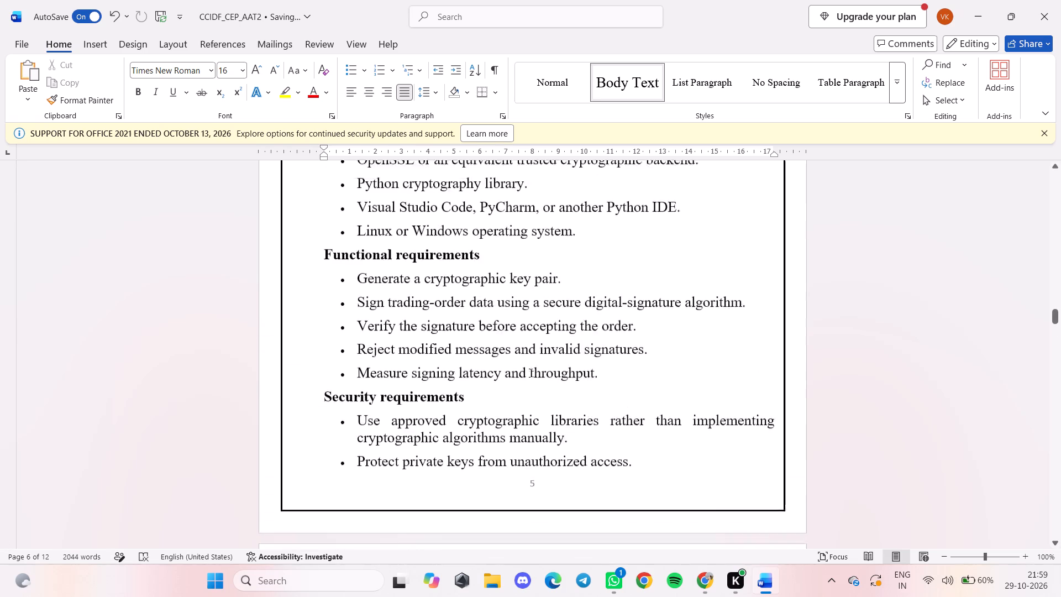
scroll(529, 373, "up", 16)
scroll(529, 373, "down", 5)
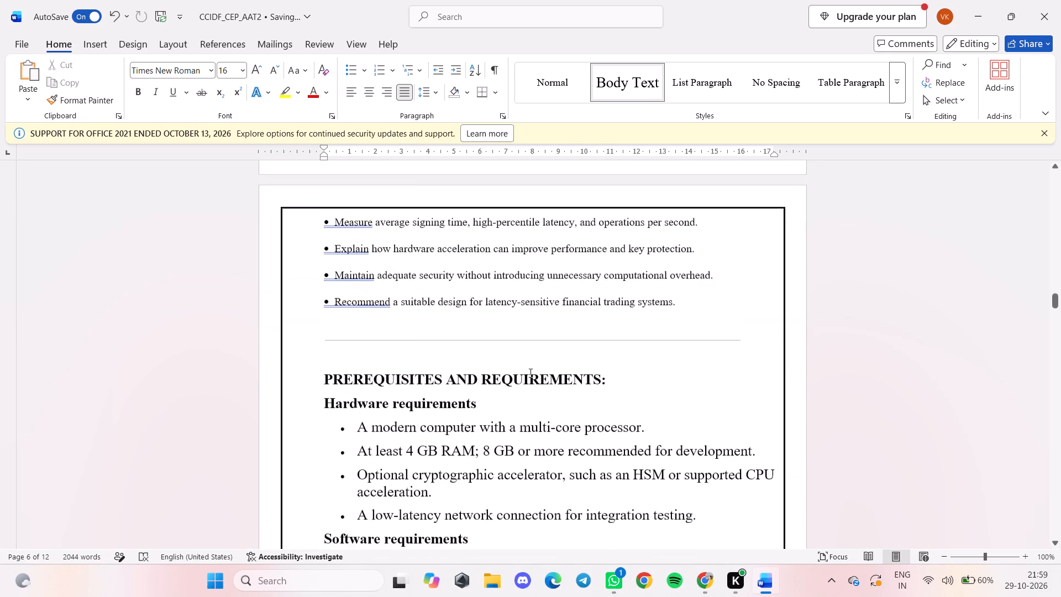
scroll(529, 373, "down", 3)
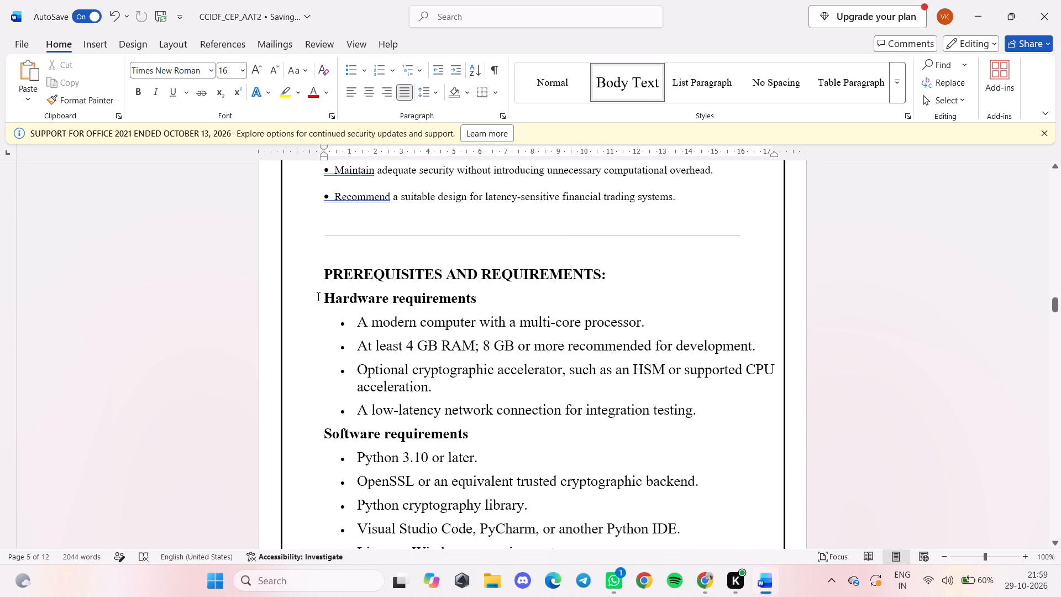
left_click_drag(317, 296, 622, 400)
scroll(586, 400, "down", 17)
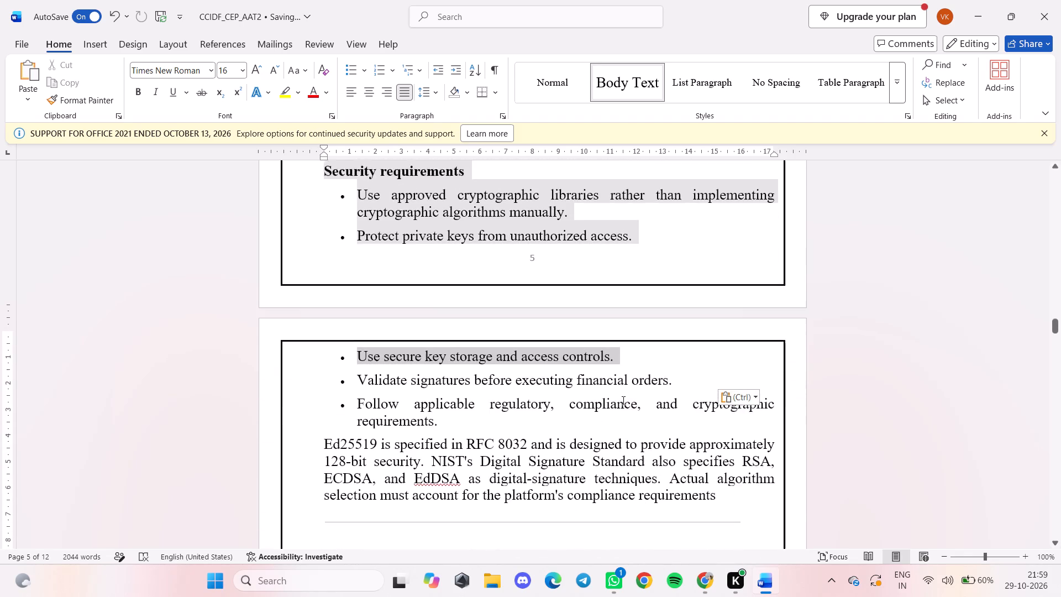
left_click_drag(622, 400, 737, 475)
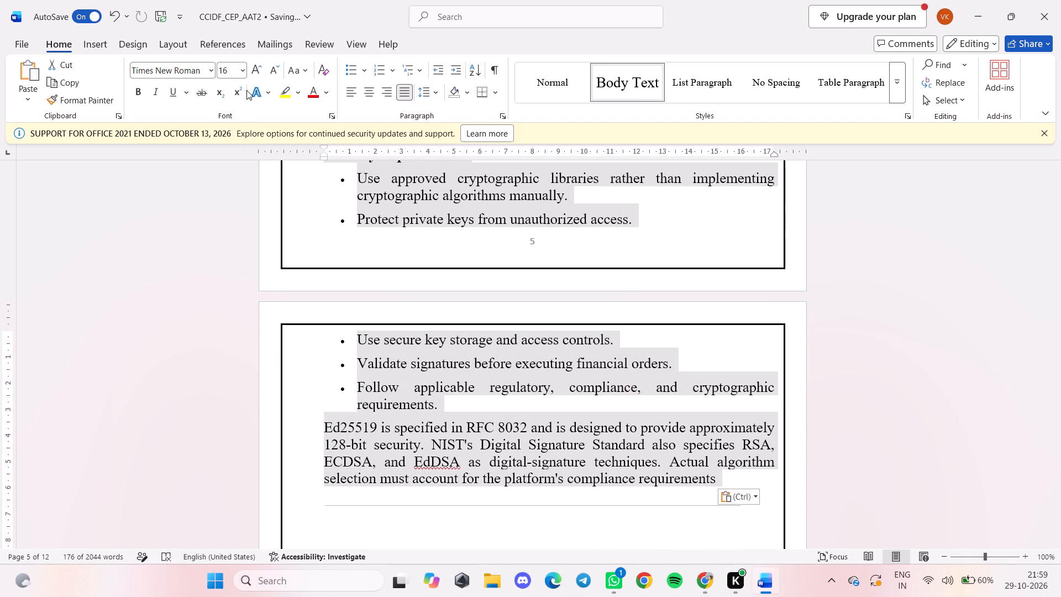
left_click(244, 70)
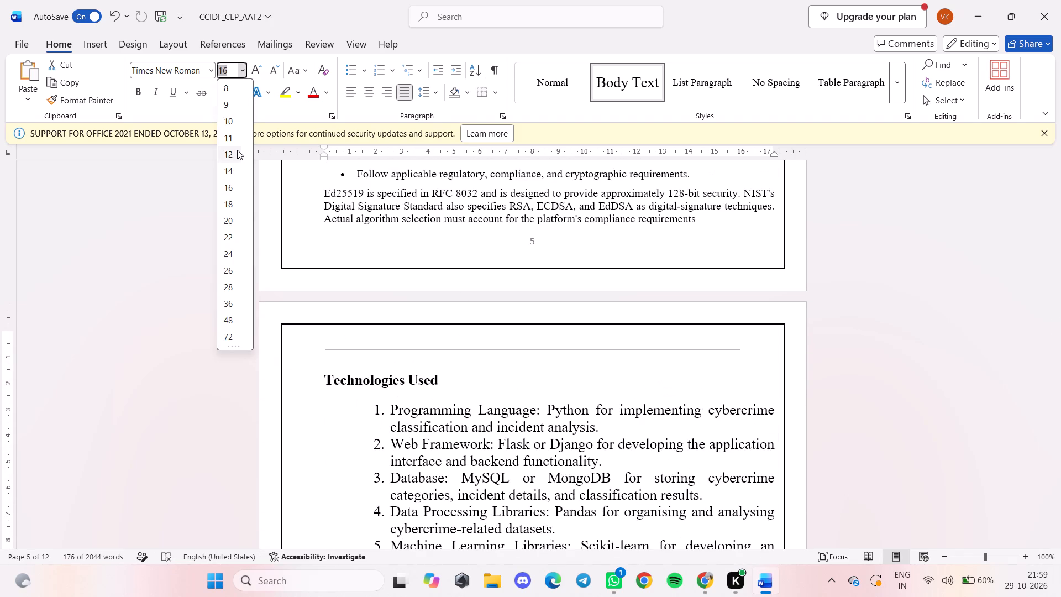
left_click(237, 150)
left_click(833, 264)
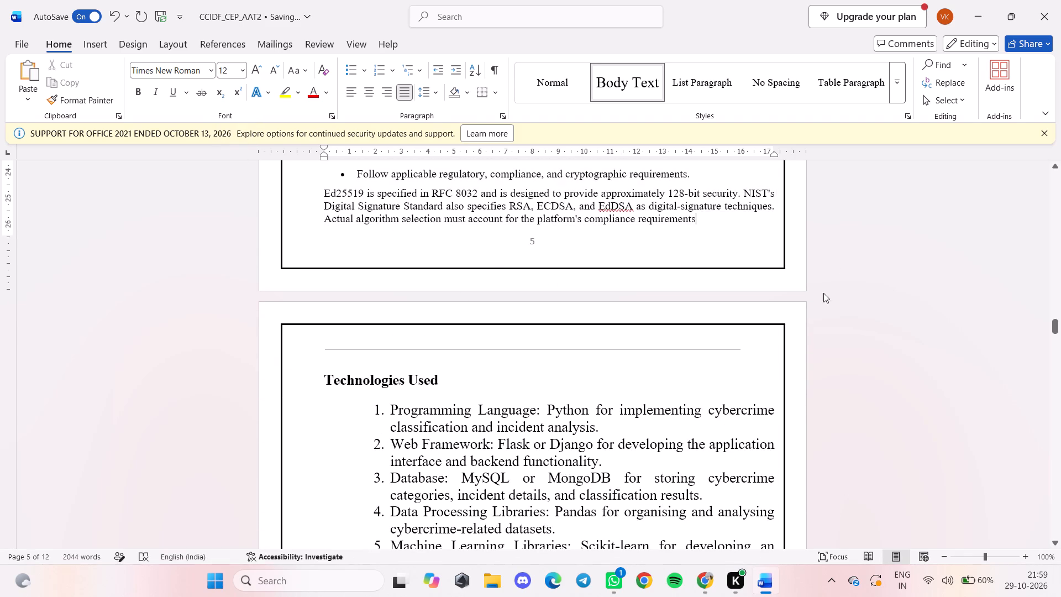
scroll(738, 332, "down", 4)
scroll(534, 292, "up", 5)
scroll(639, 278, "up", 3)
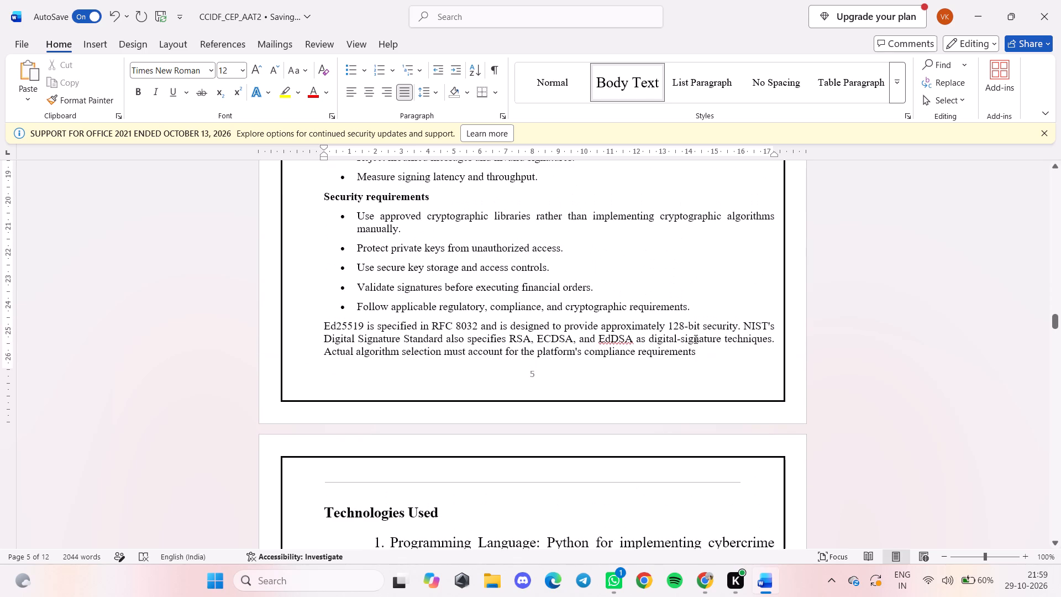
left_click_drag(701, 353, 302, 327)
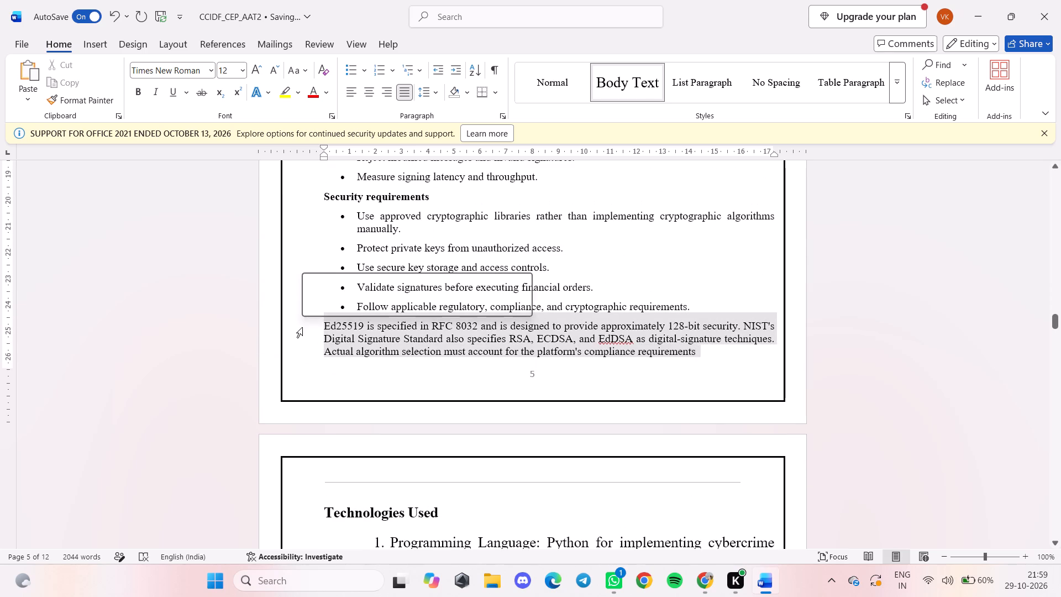
key("BackSpace")
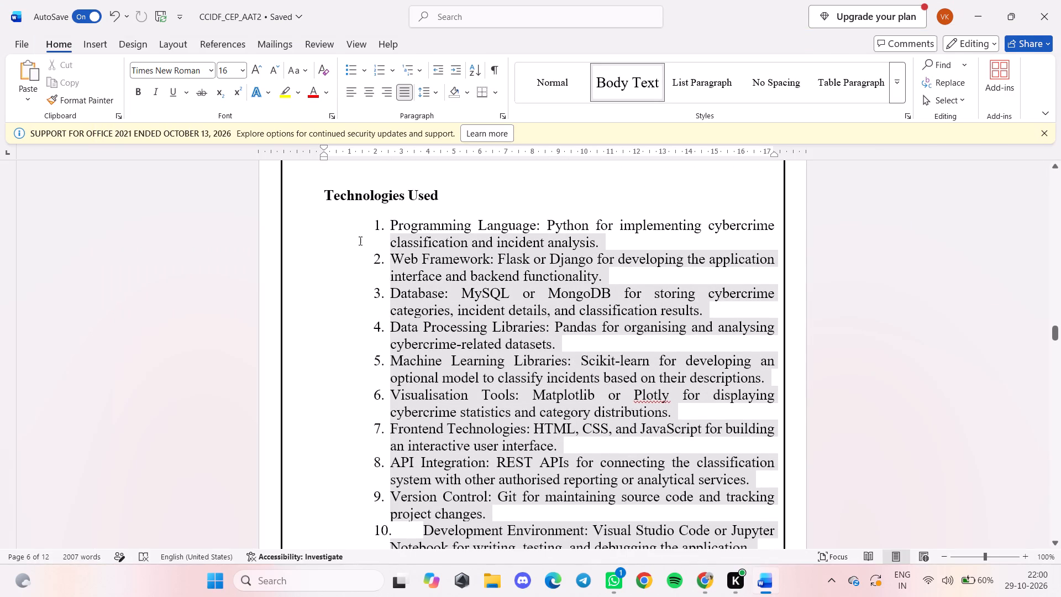
left_click_drag(359, 240, 361, 225)
left_click(468, 183)
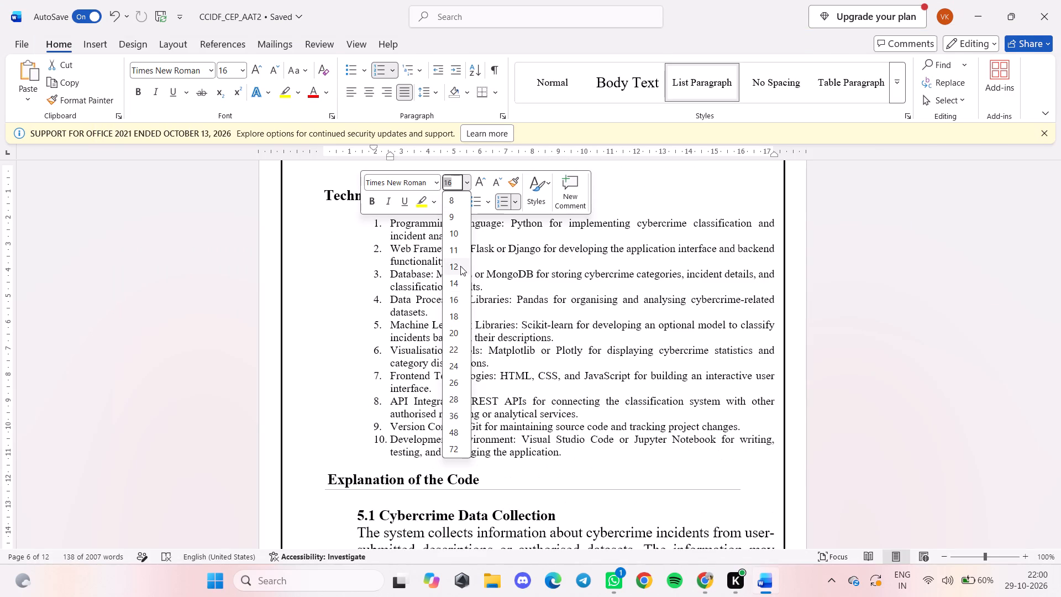
left_click(460, 266)
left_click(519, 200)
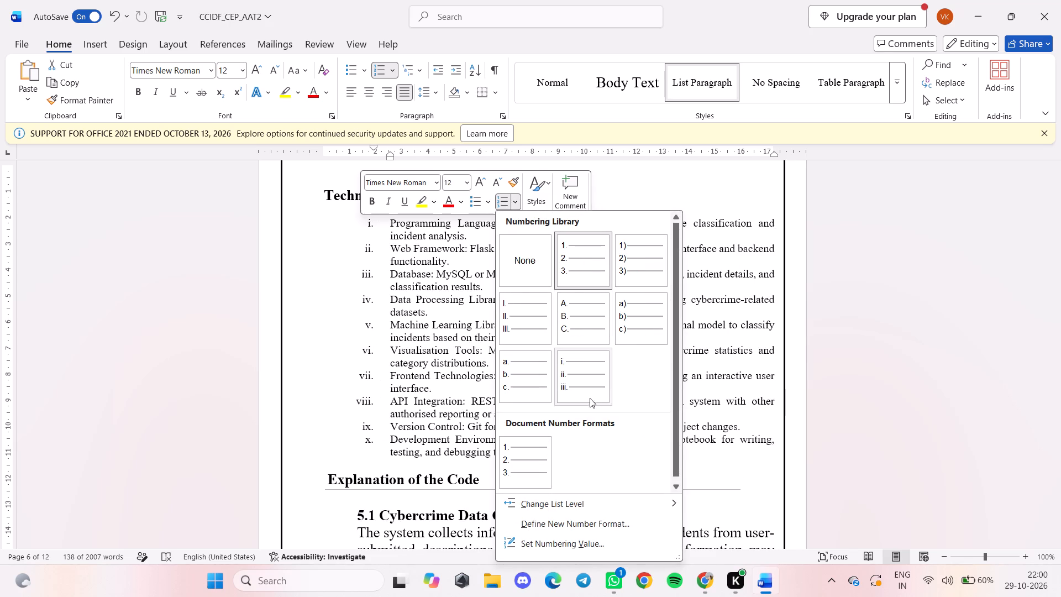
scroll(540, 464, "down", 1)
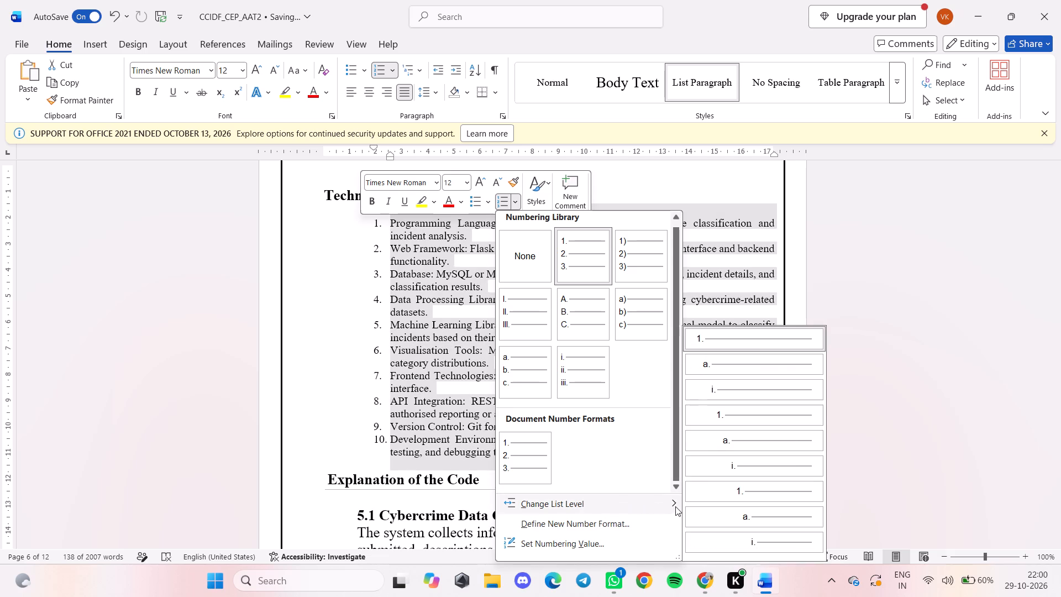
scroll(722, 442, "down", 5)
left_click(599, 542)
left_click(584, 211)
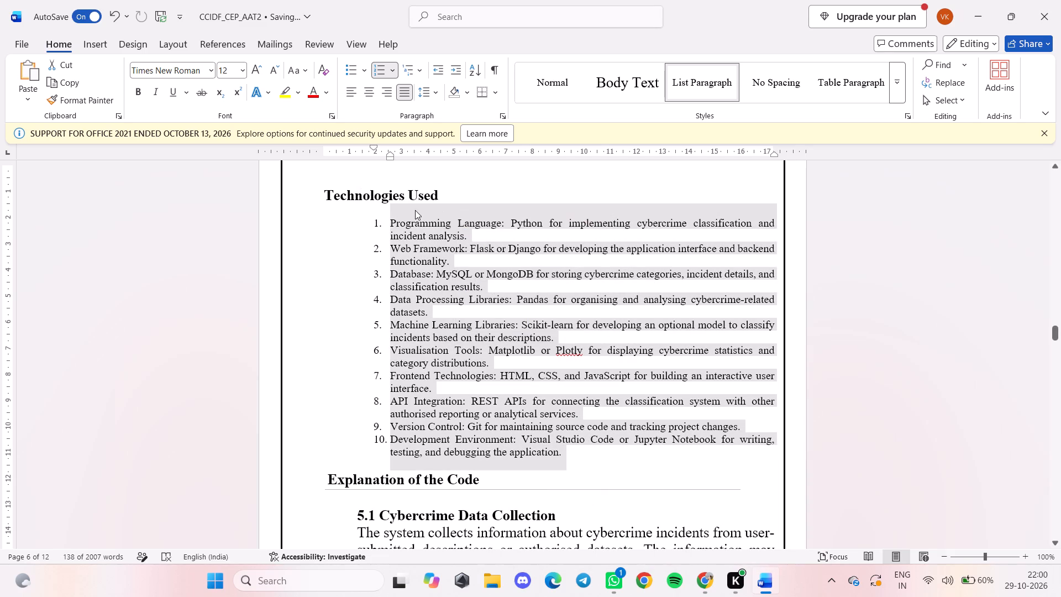
Convert the numbered Technologies Used list to round bullets and apply font size 12.
left_click(351, 70)
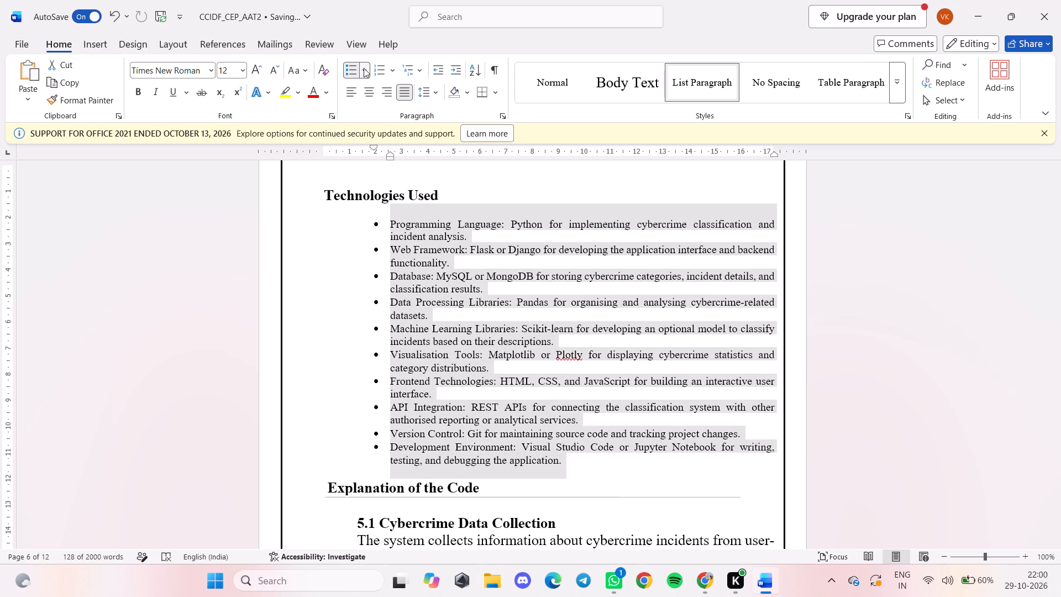
left_click(364, 68)
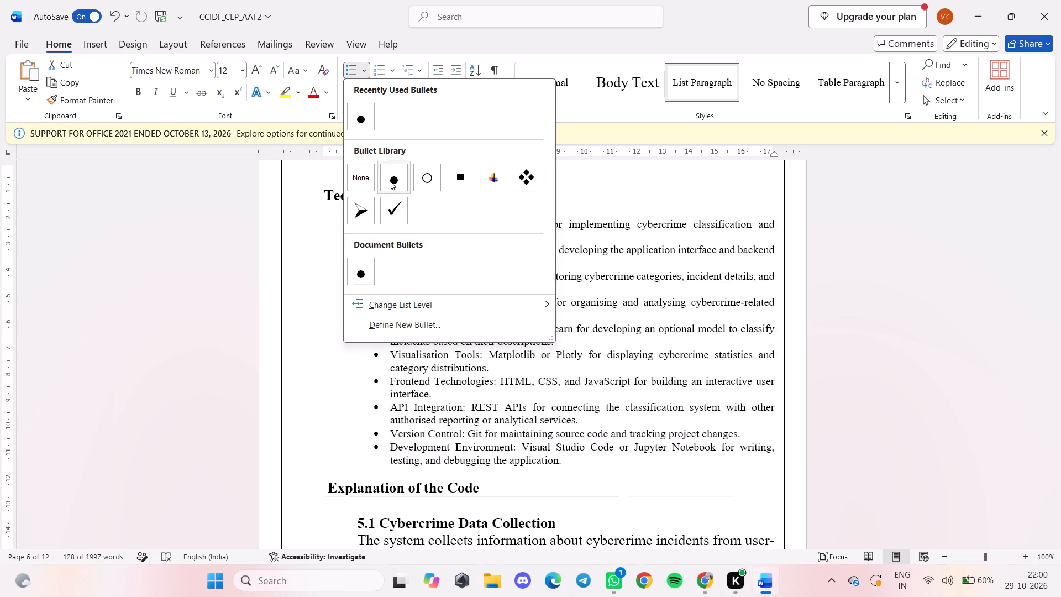
left_click(270, 290)
scroll(371, 301, "up", 16)
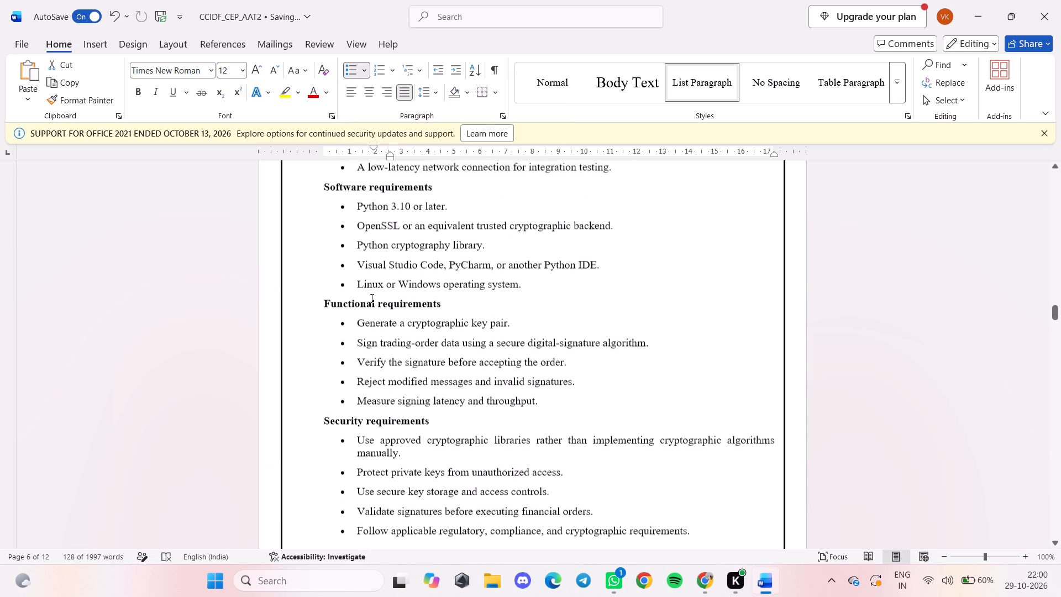
scroll(371, 298, "down", 16)
left_click(242, 67)
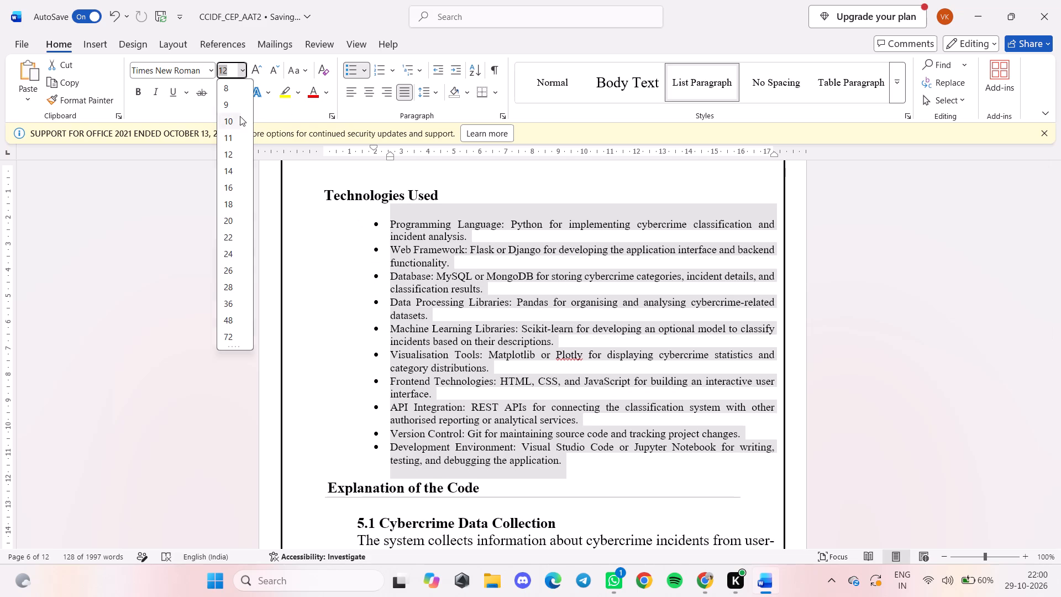
left_click(229, 152)
Left-align the whole Technologies Used bullet list, trying the other paragraph alignments as well.
scroll(337, 222, "up", 8)
left_click_drag(427, 282, 382, 266)
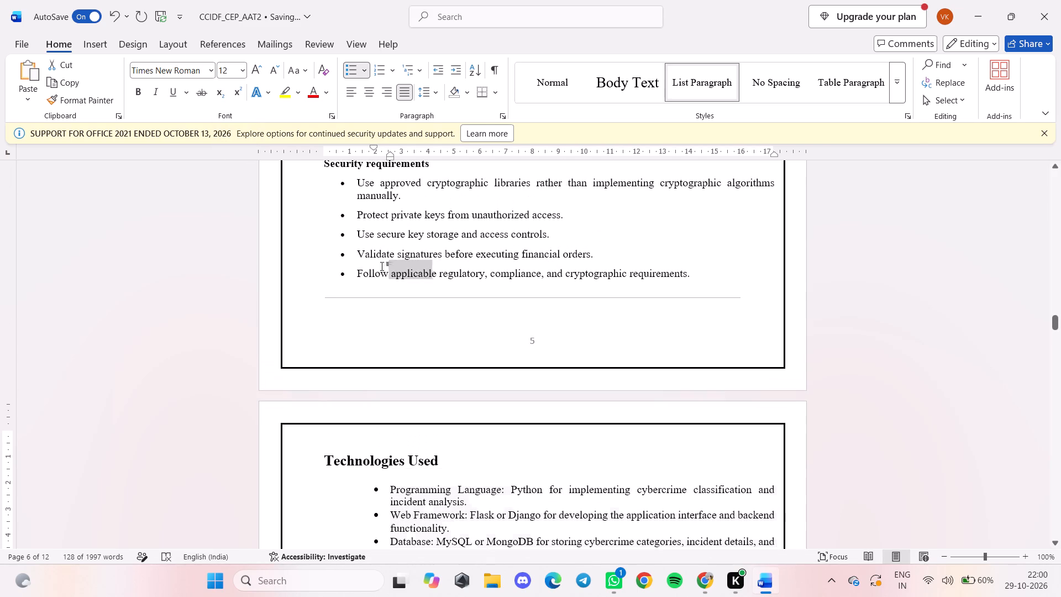
left_click_drag(382, 266, 379, 265)
left_click(514, 427)
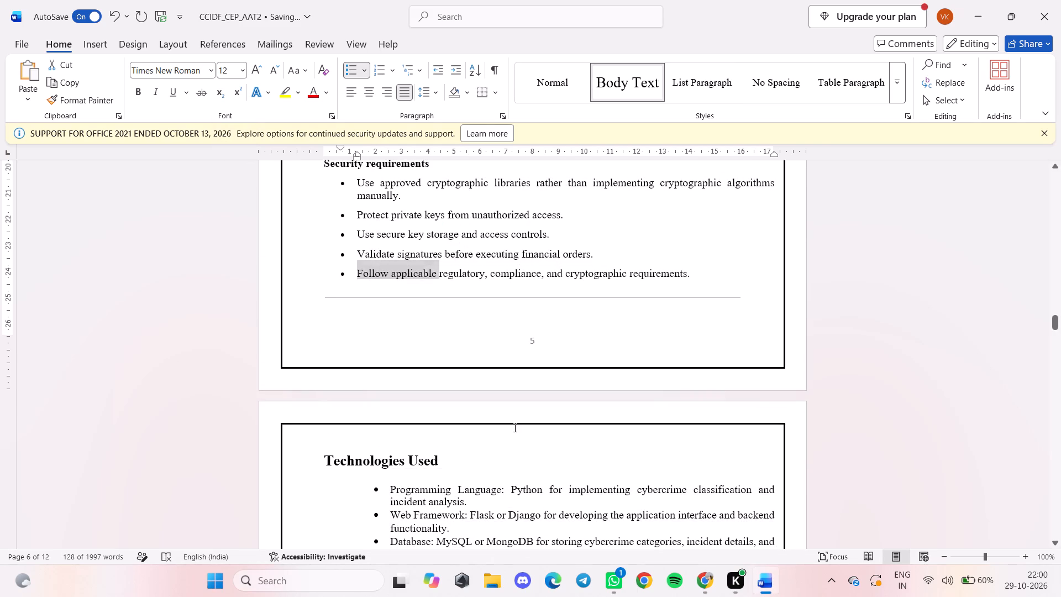
scroll(501, 442, "down", 4)
left_click_drag(385, 349, 691, 459)
scroll(689, 460, "down", 5)
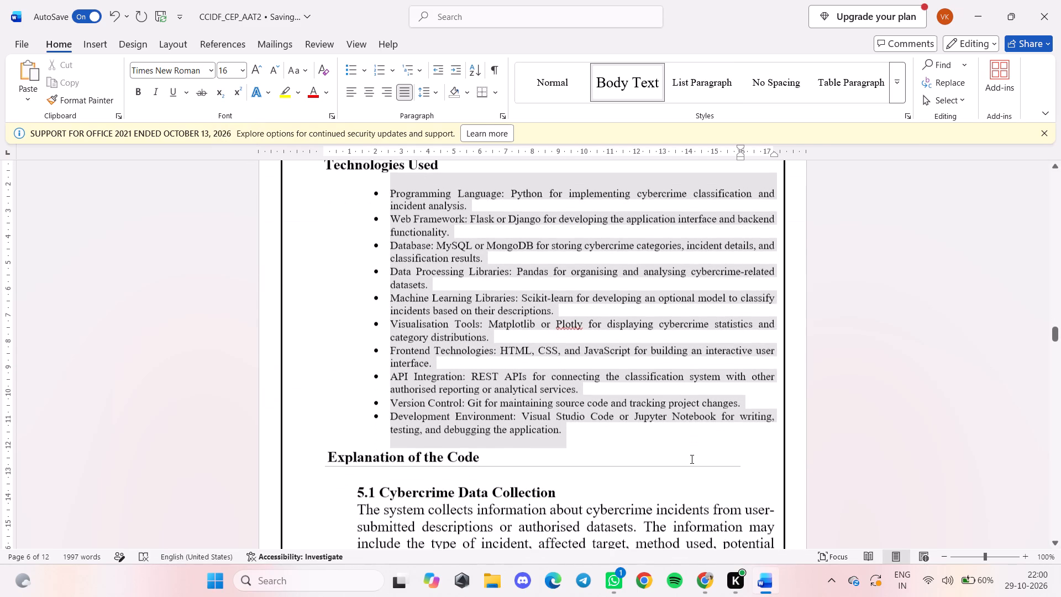
left_click_drag(691, 459, 607, 430)
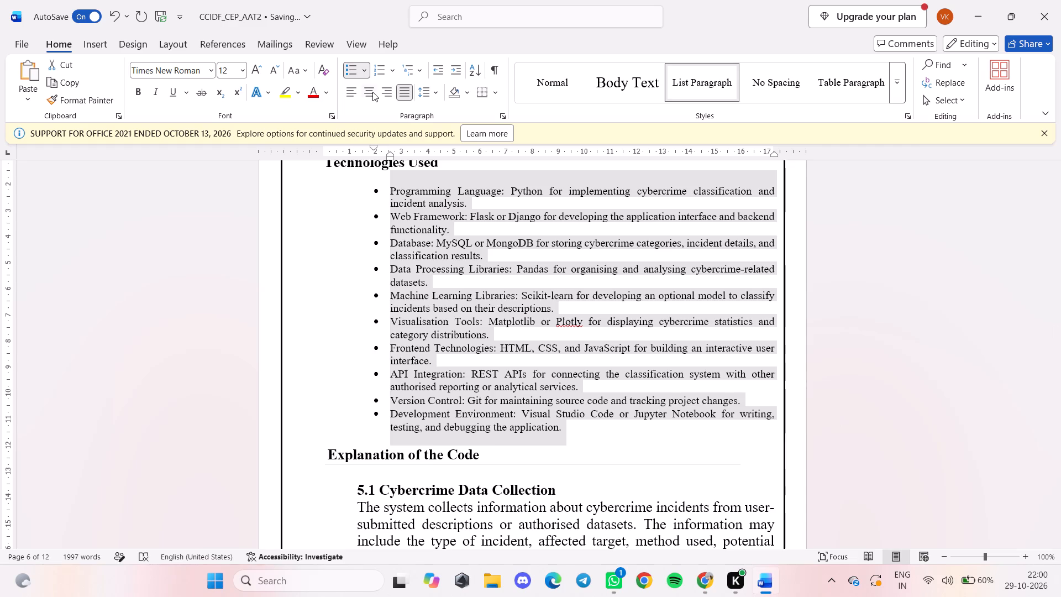
left_click(372, 92)
left_click(354, 91)
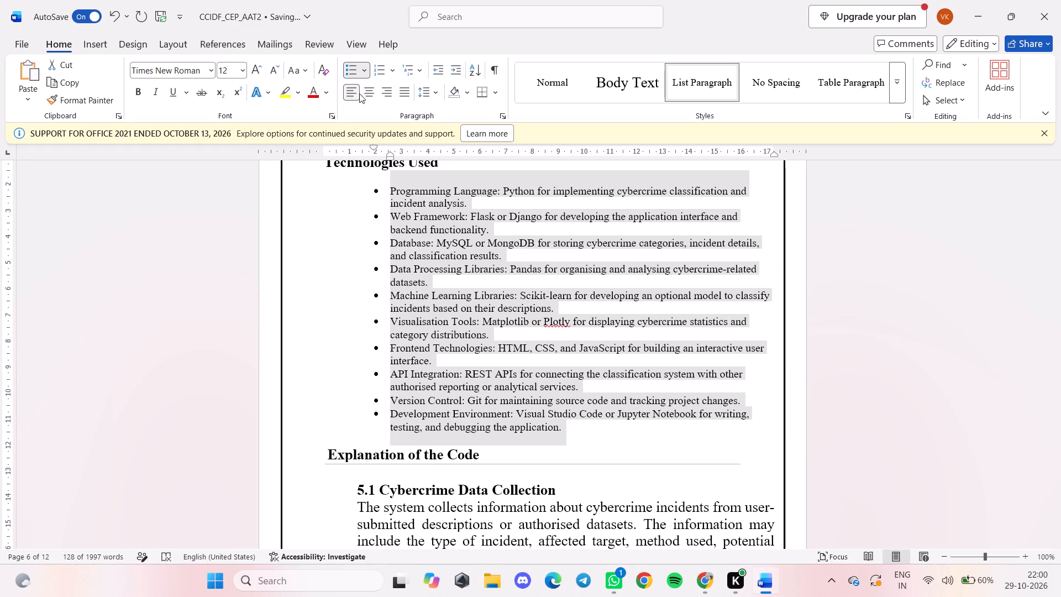
left_click(371, 91)
left_click(381, 88)
left_click(395, 90)
left_click(399, 90)
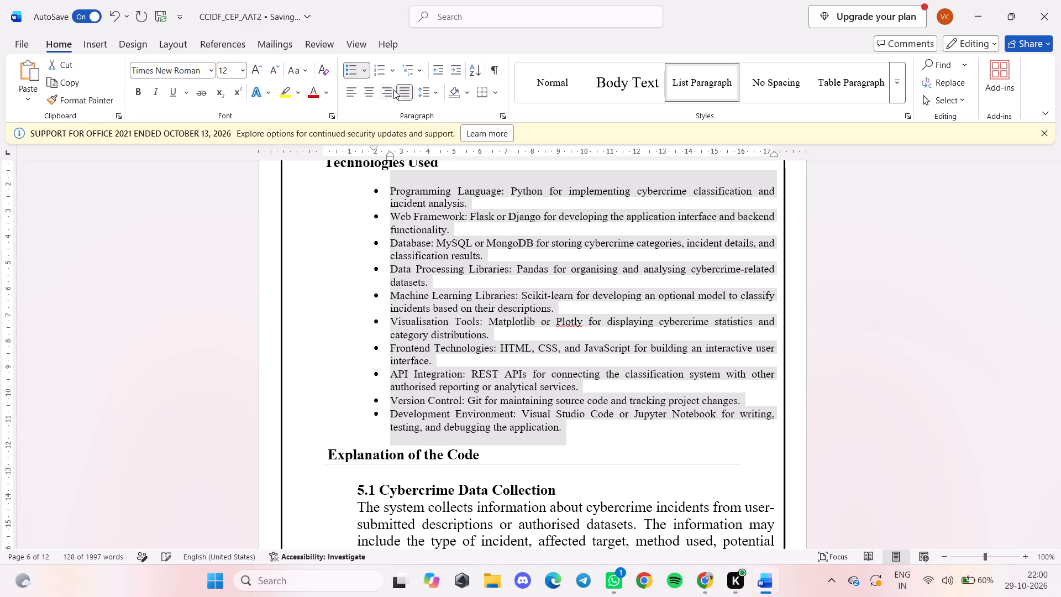
left_click(351, 90)
Remove the bullet and indent from the Programming Language, Web Framework and Database items under Technologies Used.
scroll(428, 237, "up", 17)
scroll(434, 258, "down", 6)
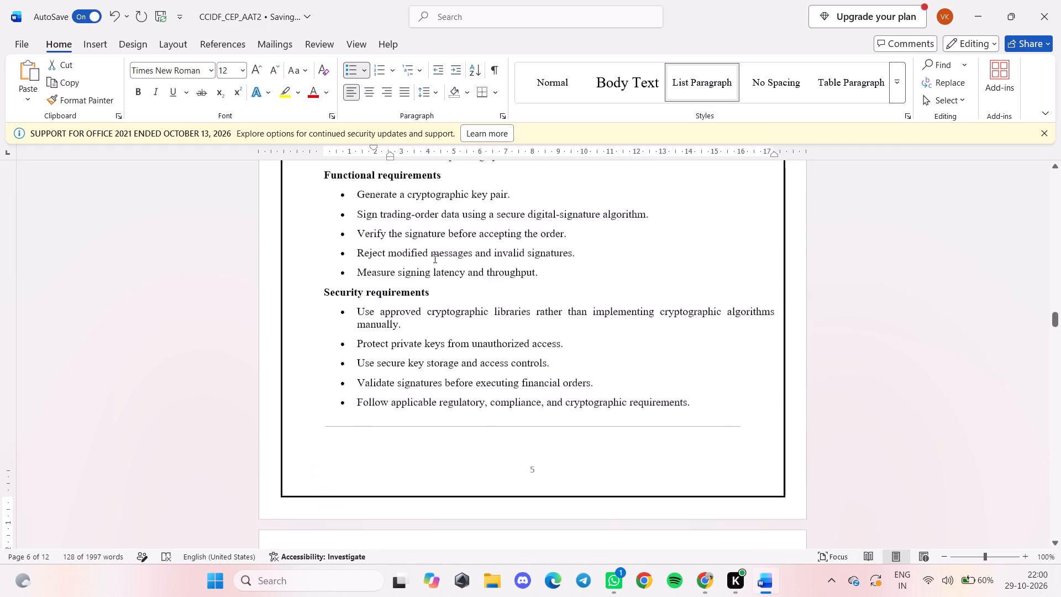
scroll(434, 253, "down", 12)
scroll(434, 253, "up", 3)
left_click(331, 345)
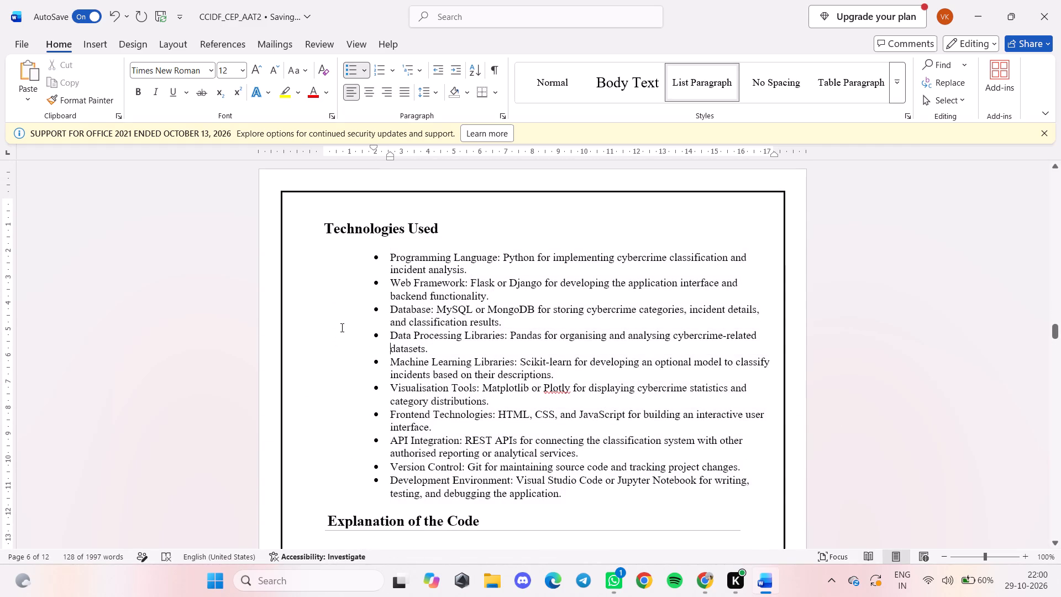
left_click(360, 263)
key("BackSpace")
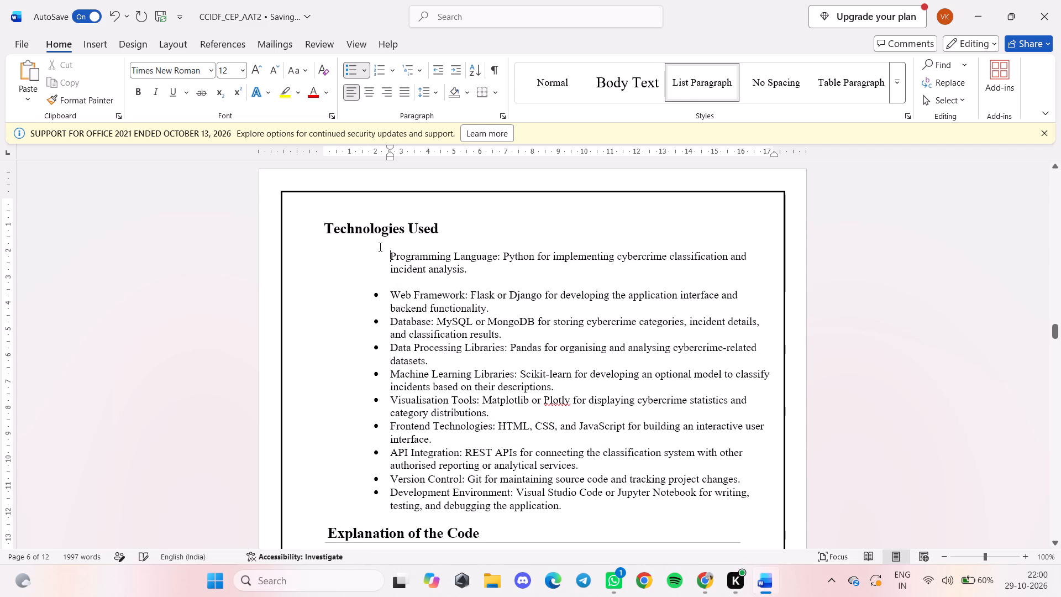
key("BackSpace")
left_click(368, 285)
key("BackSpace")
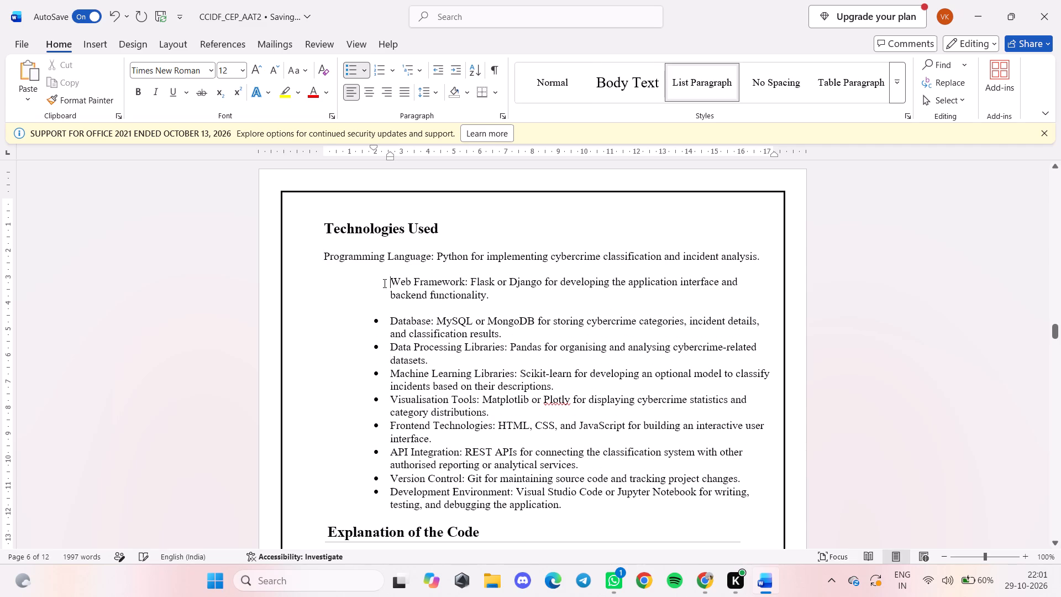
key("BackSpace")
left_click(381, 306)
key("BackSpace")
key("BackSpace")
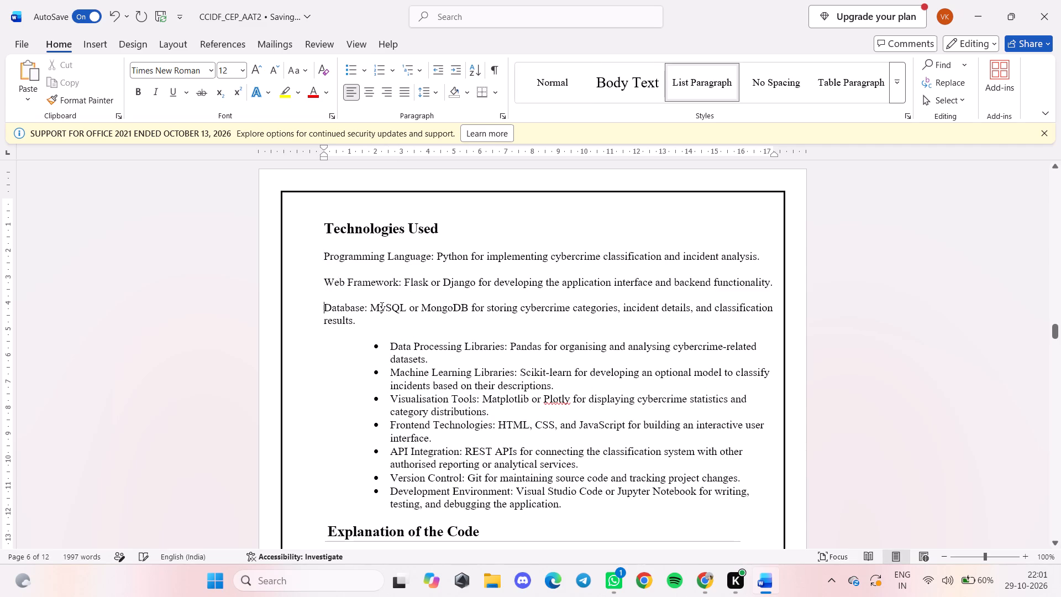
Remove the bullet and indent from the Data Processing Libraries, Machine Learning Libraries, Visualisation Tools and Frontend Technologies items.
left_click(385, 347)
key("BackSpace")
key("BackSpace")
left_click(385, 371)
key("BackSpace")
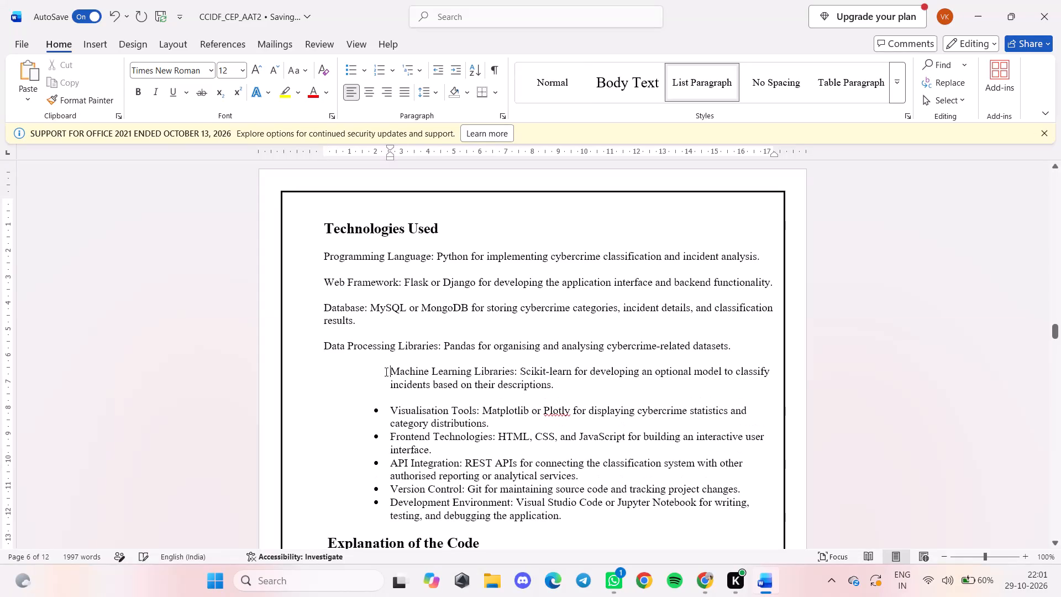
key("BackSpace")
left_click(388, 409)
key("BackSpace")
key("BackSpace")
left_click(388, 449)
key("BackSpace")
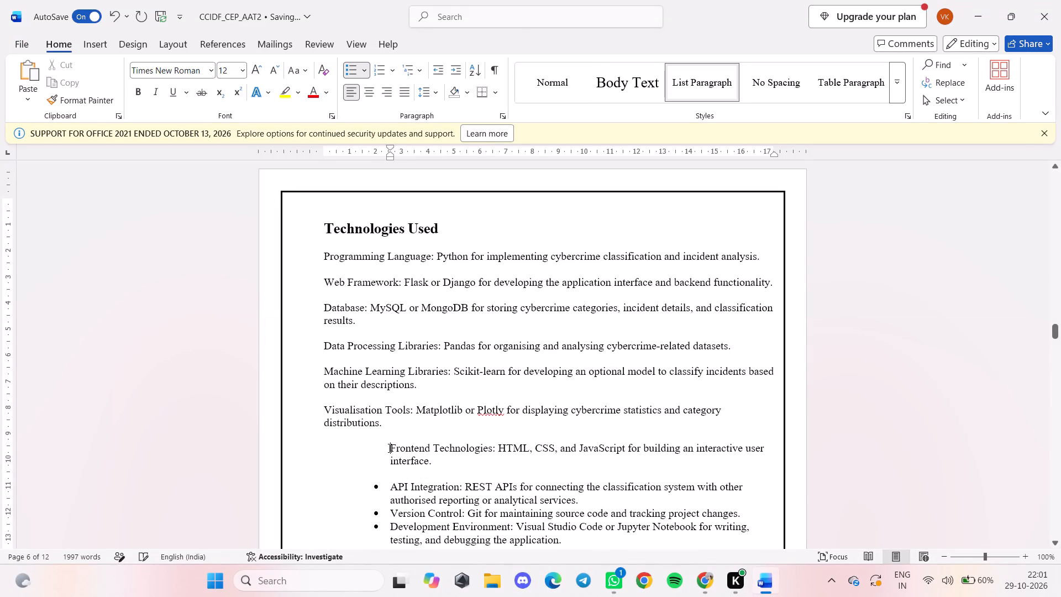
key("BackSpace")
Remove the bullet and indent from the API Integration, Version Control and Development Environment items.
scroll(388, 446, "down", 4)
left_click(391, 339)
key("BackSpace")
key("BackSpace")
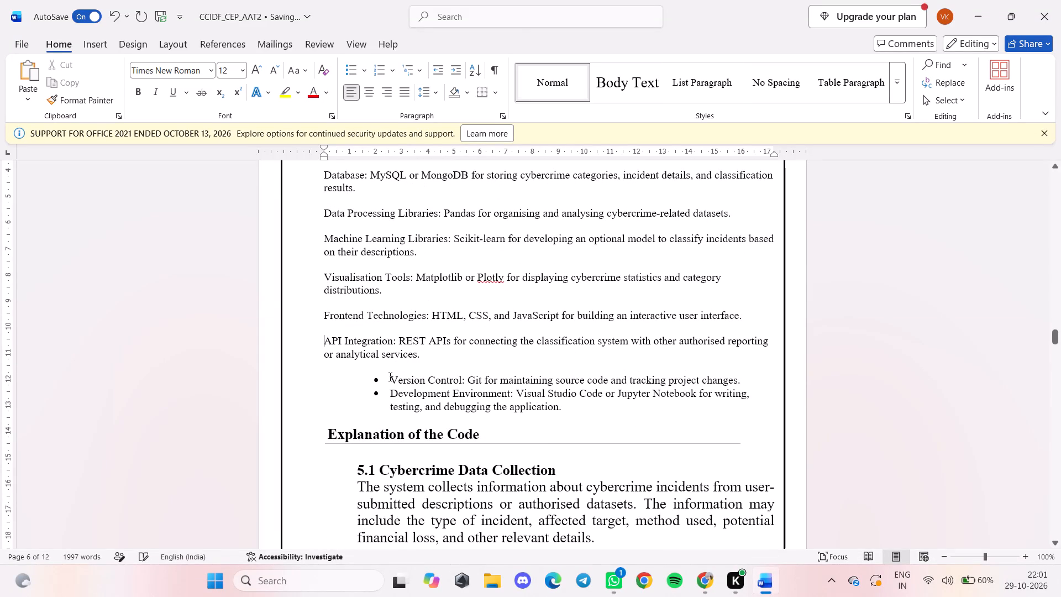
left_click(387, 378)
key("BackSpace")
key("BackSpace")
left_click(386, 406)
key("BackSpace")
key("BackSpace")
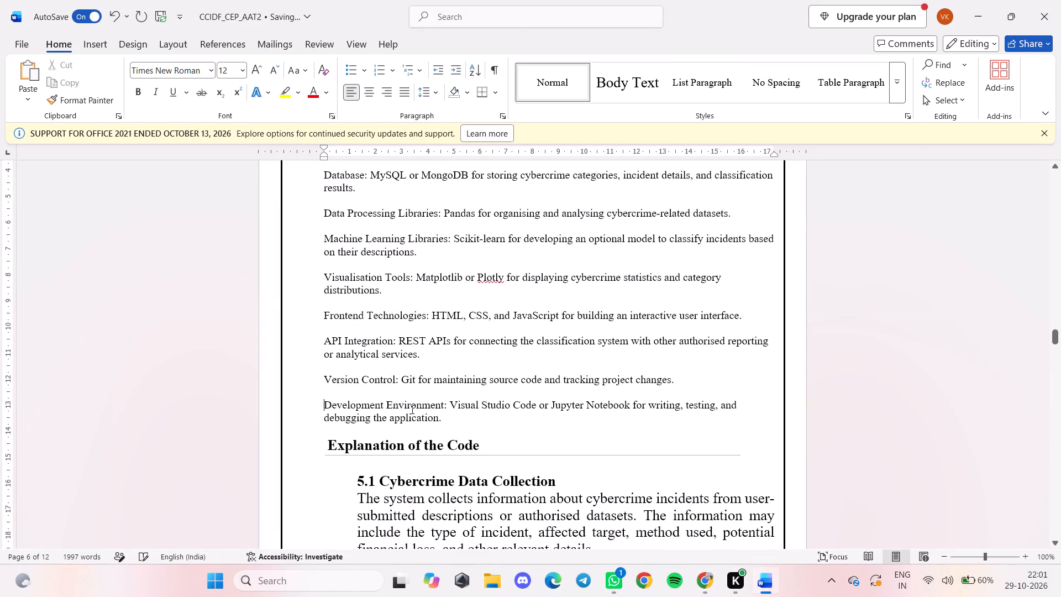
Apply round bullets to all ten Technologies Used paragraphs, matching the indentation of the requirements lists.
left_click_drag(450, 420, 313, 195)
scroll(312, 269, "up", 2)
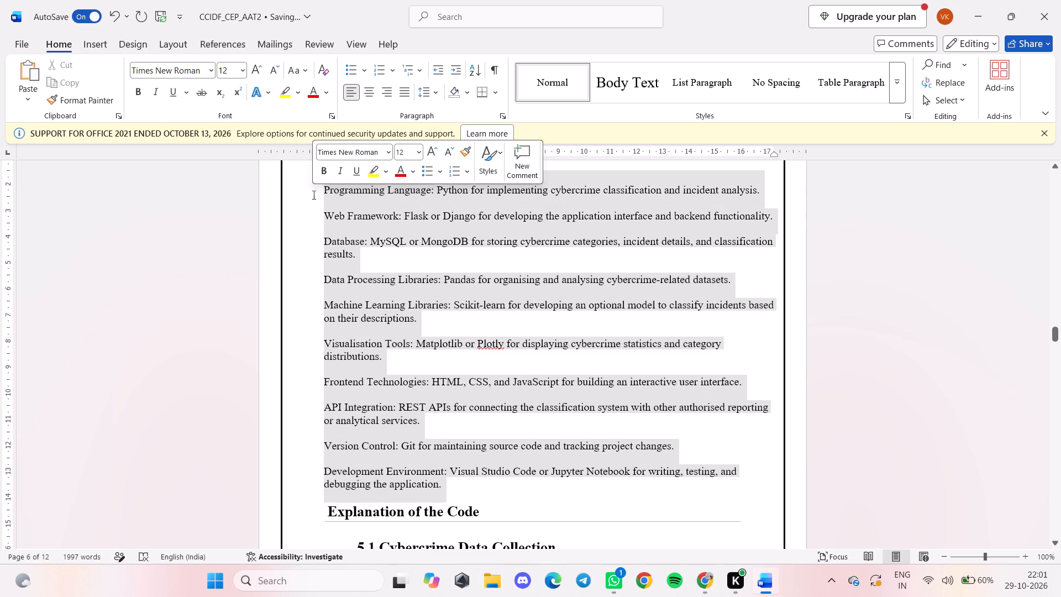
left_click(350, 71)
left_click(316, 300)
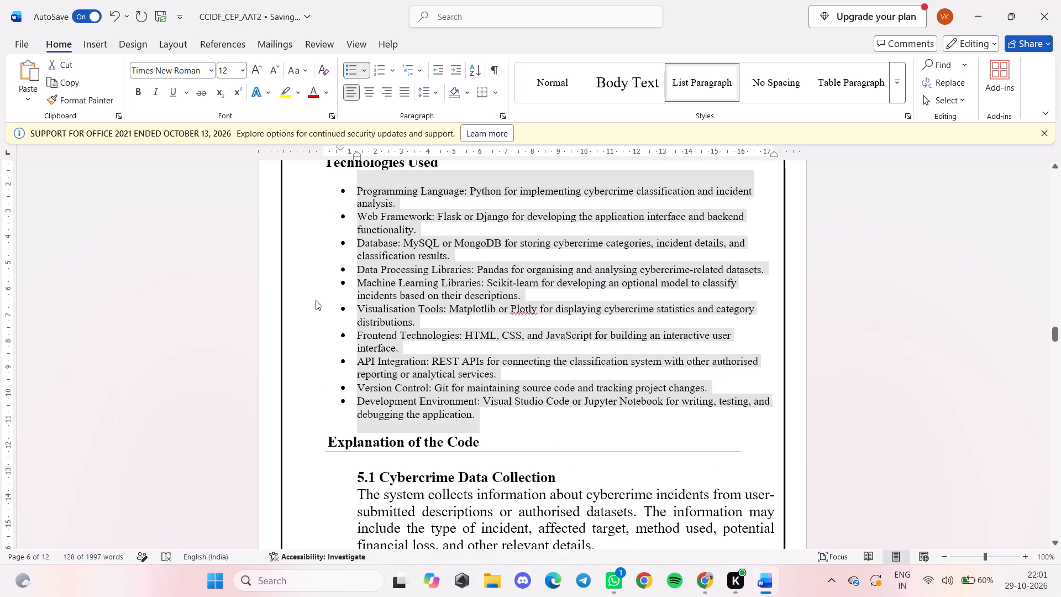
scroll(368, 310, "up", 10)
scroll(368, 326, "down", 9)
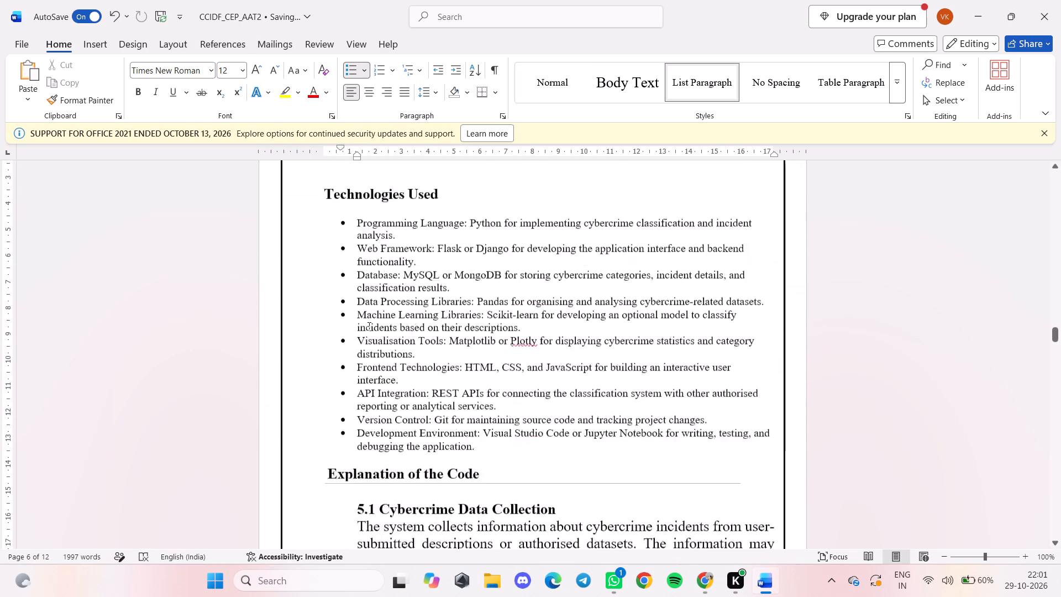
In the ChatGPT report in Chrome, copy the Code explanation text from Key generation through the performance-evaluation paragraph.
scroll(368, 326, "down", 6)
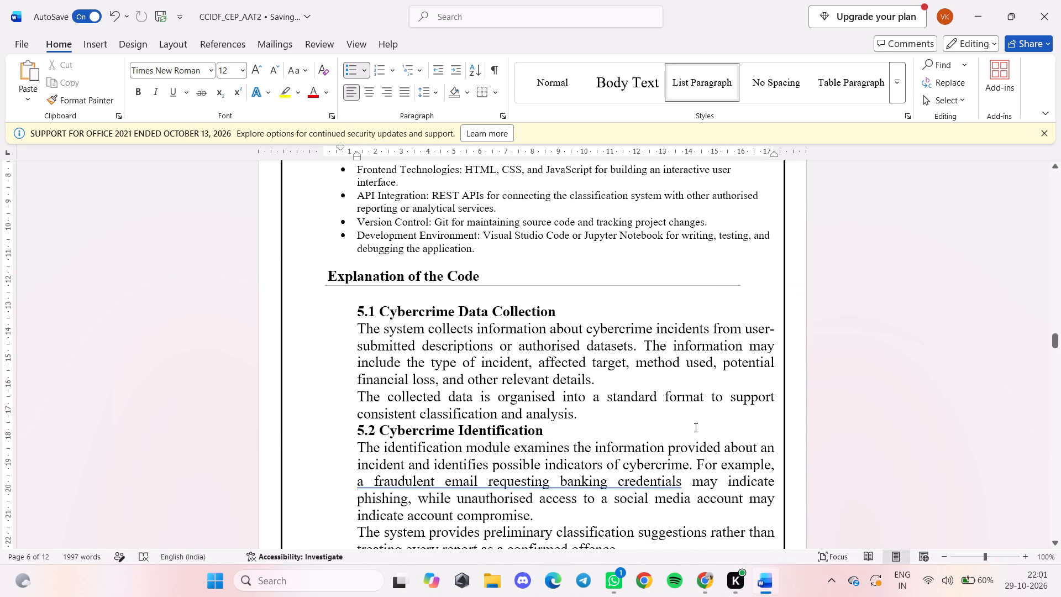
left_click(715, 575)
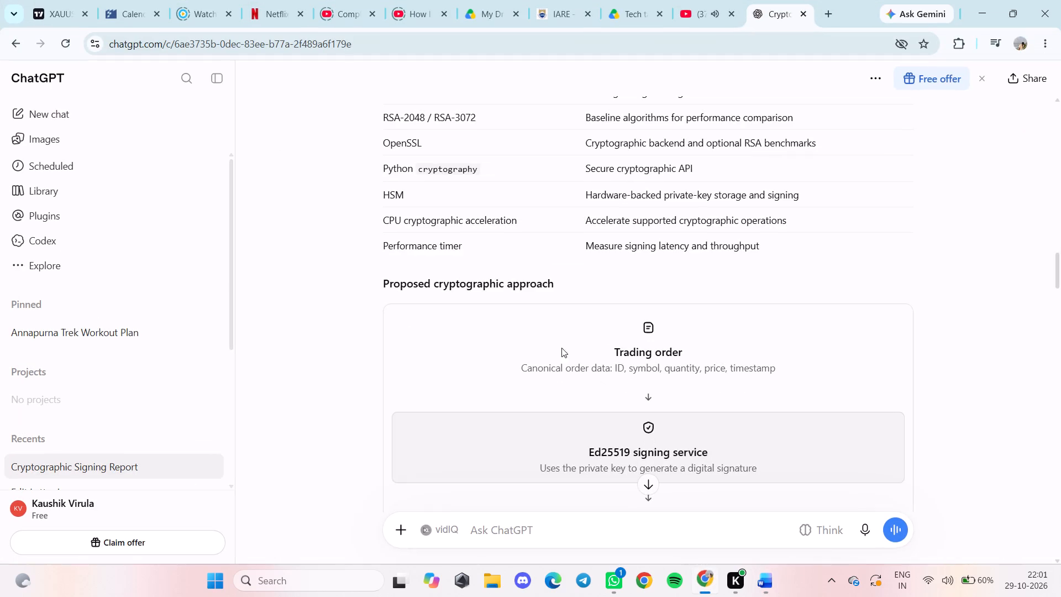
scroll(545, 327, "down", 13)
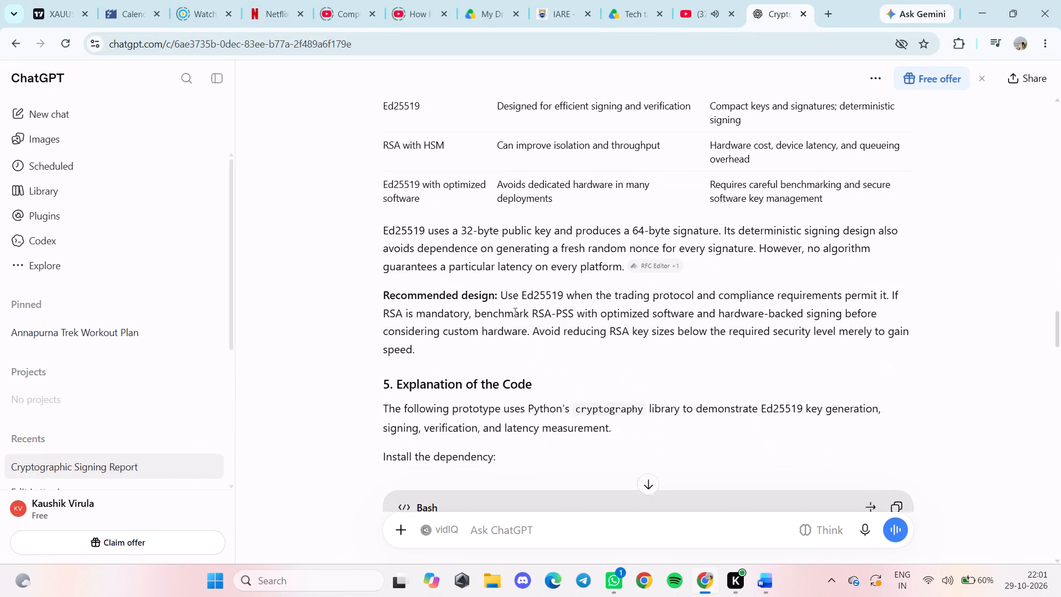
scroll(514, 312, "down", 1)
scroll(388, 208, "down", 4)
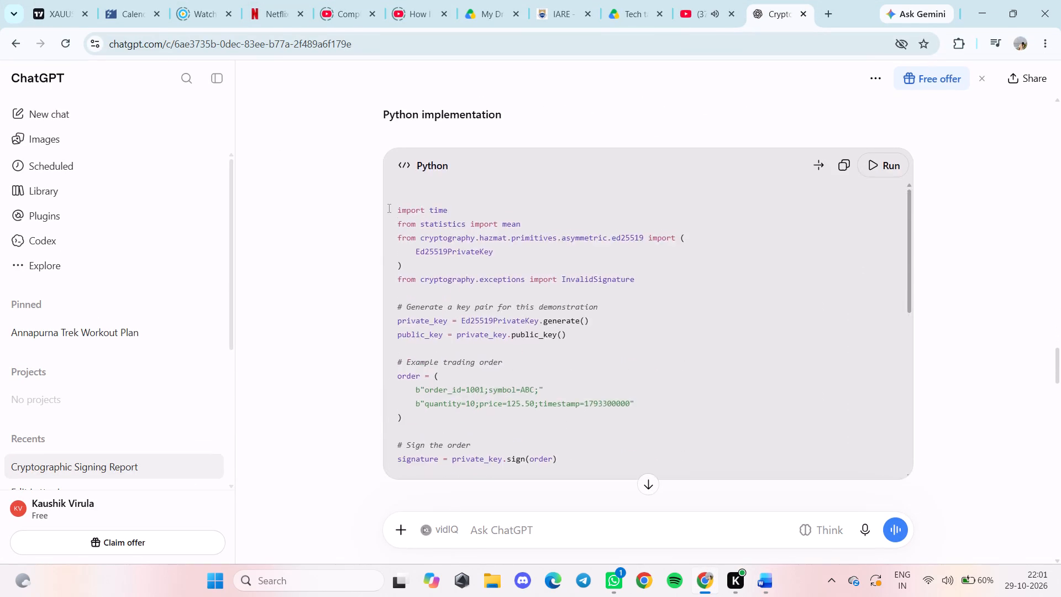
scroll(388, 208, "down", 4)
left_click_drag(395, 253, 569, 341)
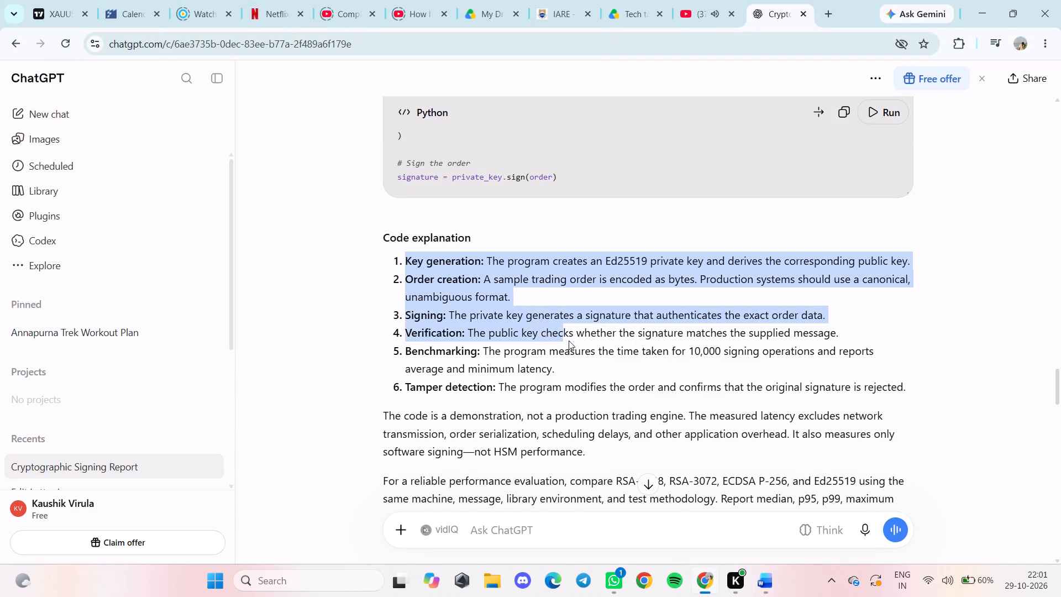
left_click_drag(569, 341, 628, 308)
scroll(569, 341, "down", 3)
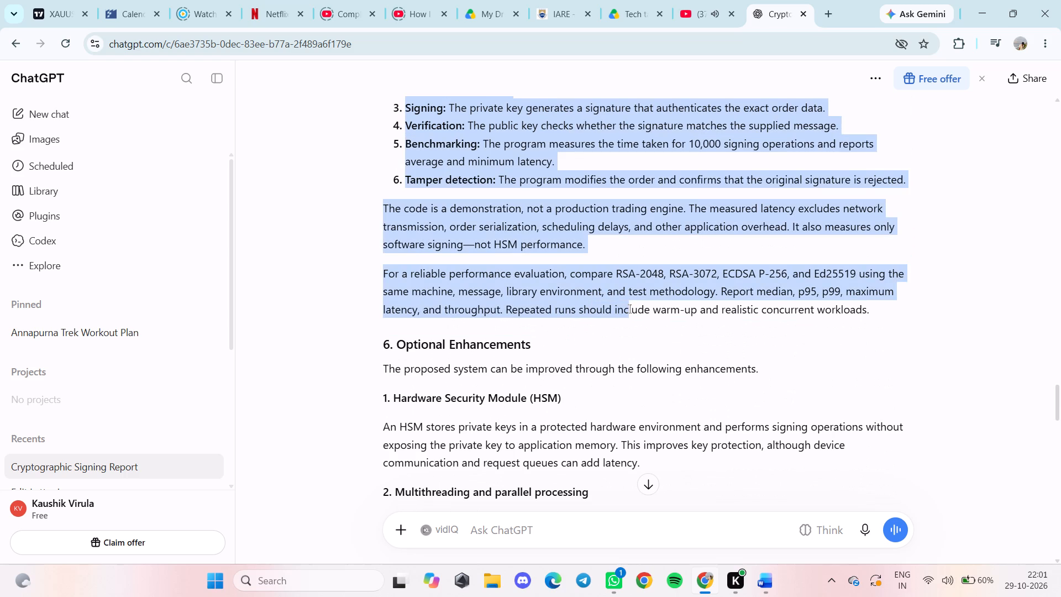
left_click_drag(628, 308, 876, 315)
key("ctrl+c")
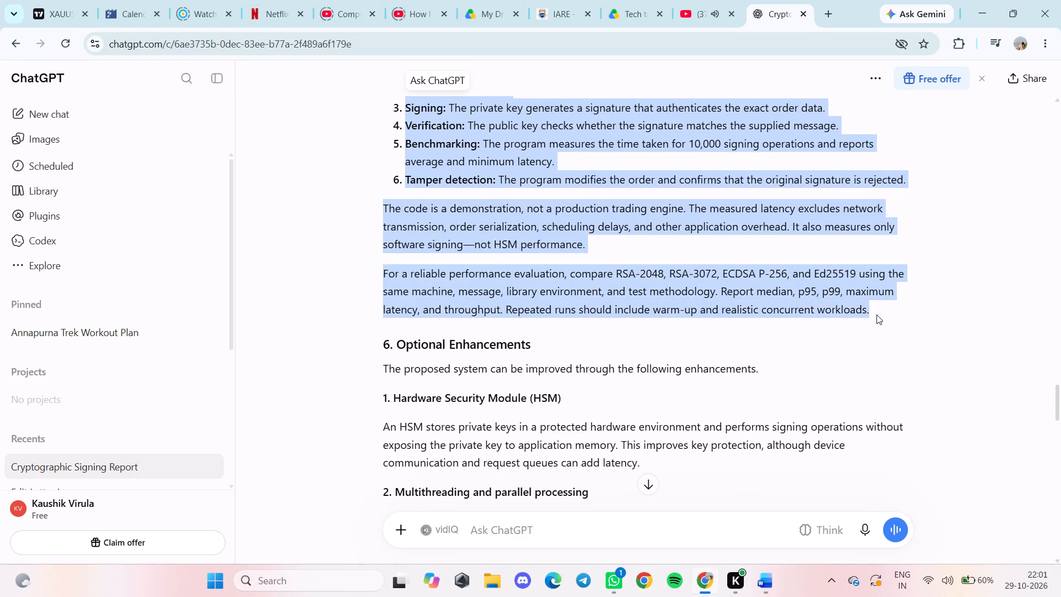
In the Word report, replace the cybercrime text under Explanation of the Code with the copied code explanation.
left_click(712, 586)
scroll(382, 320, "down", 1)
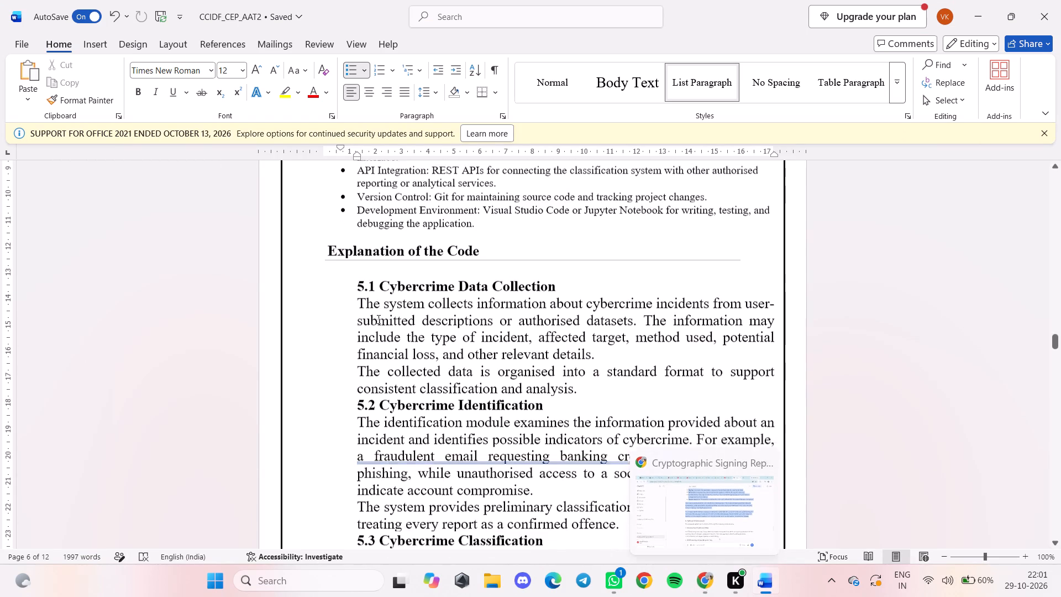
scroll(377, 319, "down", 2)
left_click_drag(355, 207, 650, 334)
scroll(646, 328, "down", 8)
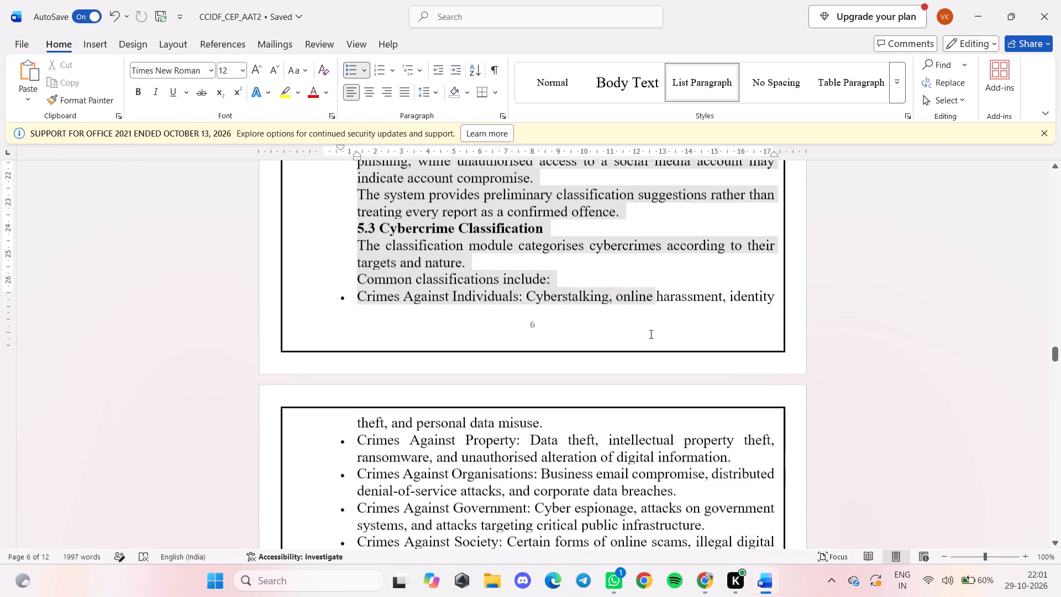
scroll(650, 334, "down", 9)
left_click_drag(650, 334, 750, 411)
key("ctrl+v")
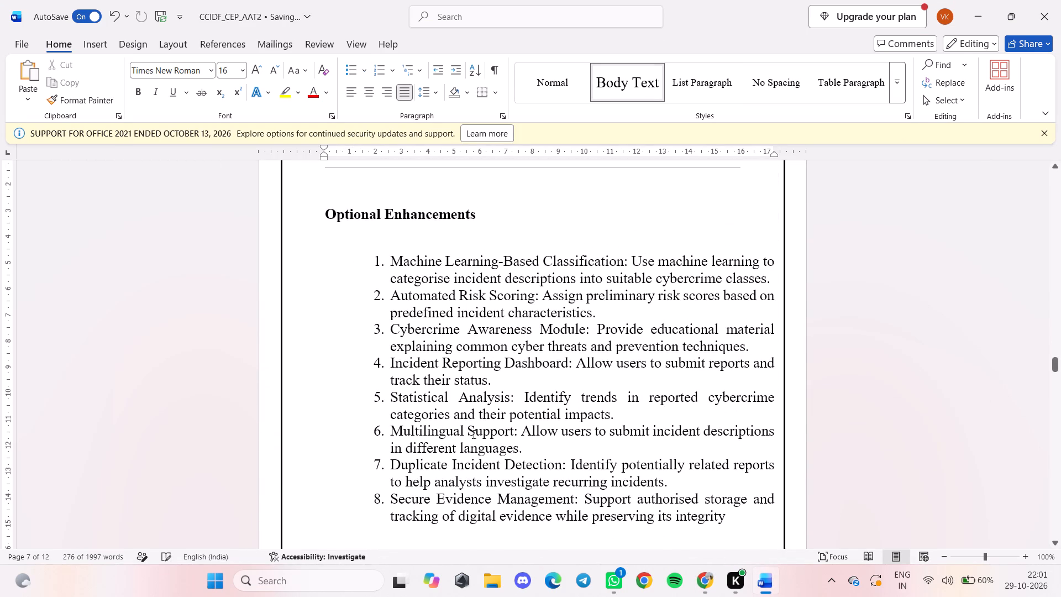
Change the pasted code explanation to Keep Source Formatting.
scroll(708, 495, "down", 2)
scroll(705, 433, "down", 4)
scroll(697, 369, "up", 4)
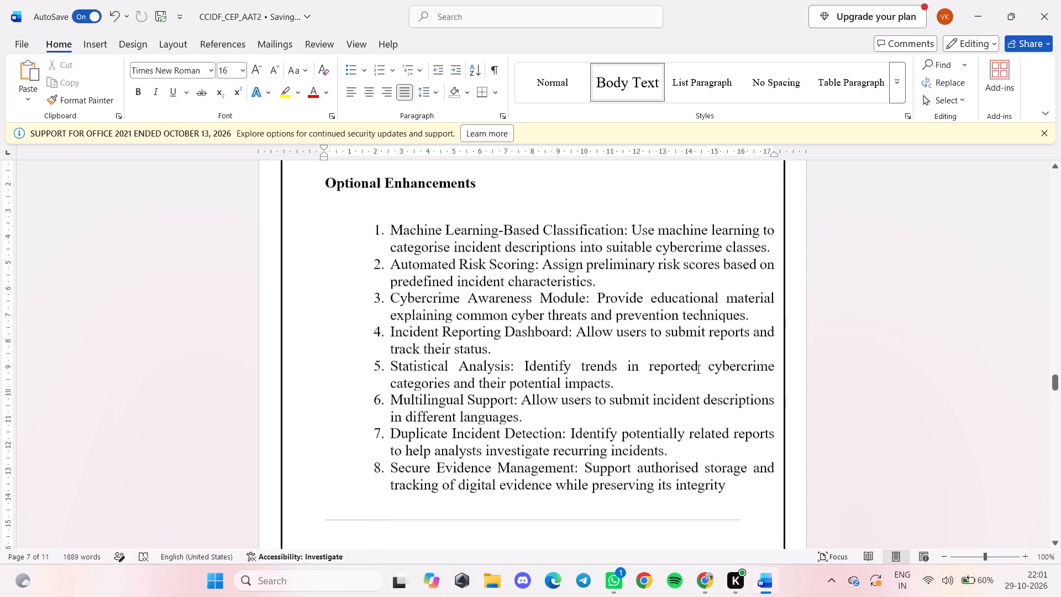
scroll(697, 369, "up", 18)
scroll(677, 380, "up", 6)
scroll(376, 418, "down", 4)
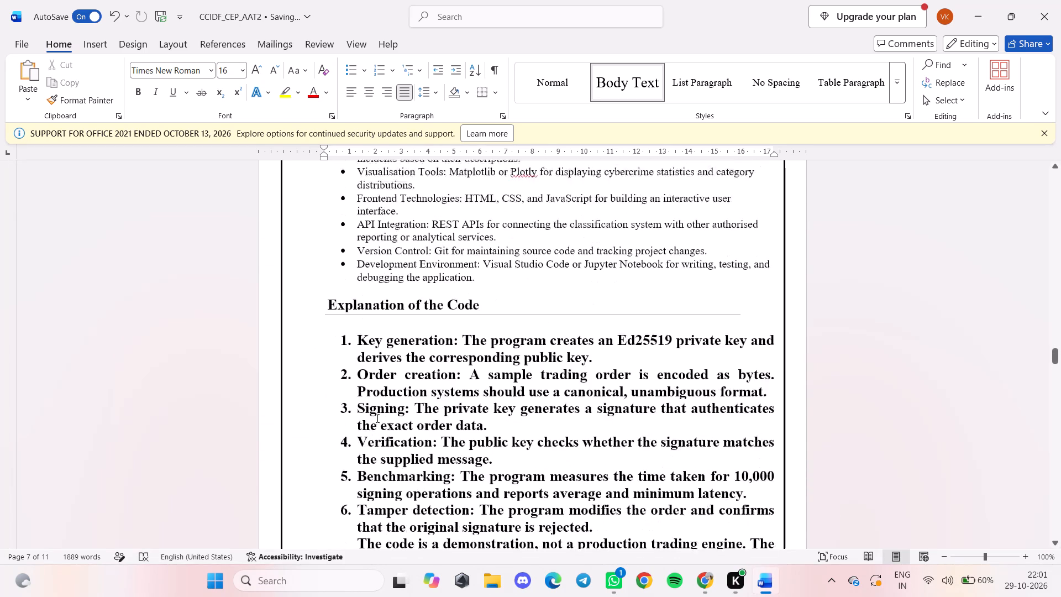
scroll(401, 399, "down", 14)
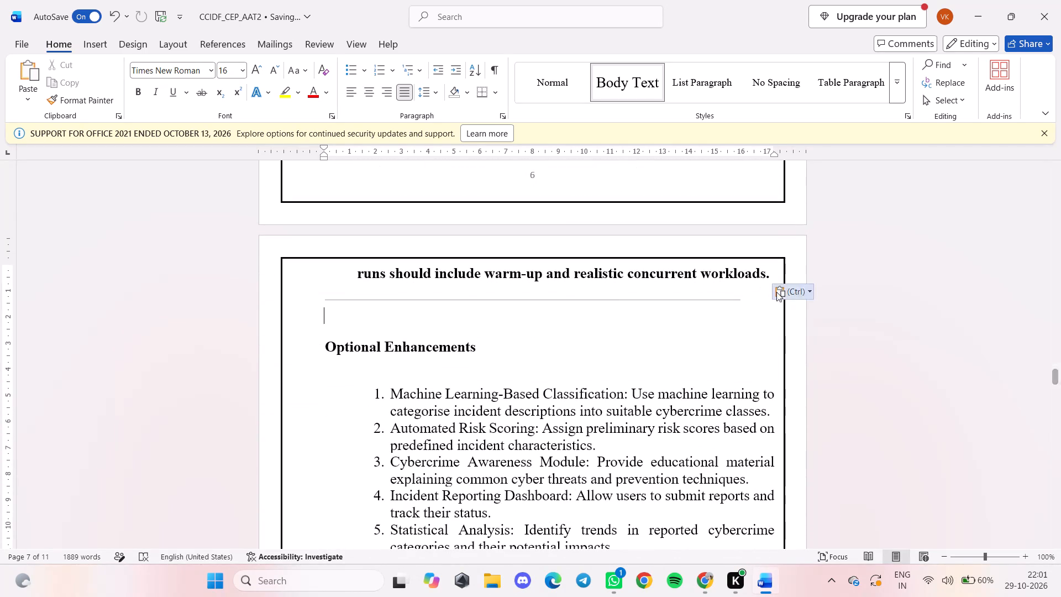
left_click(776, 292)
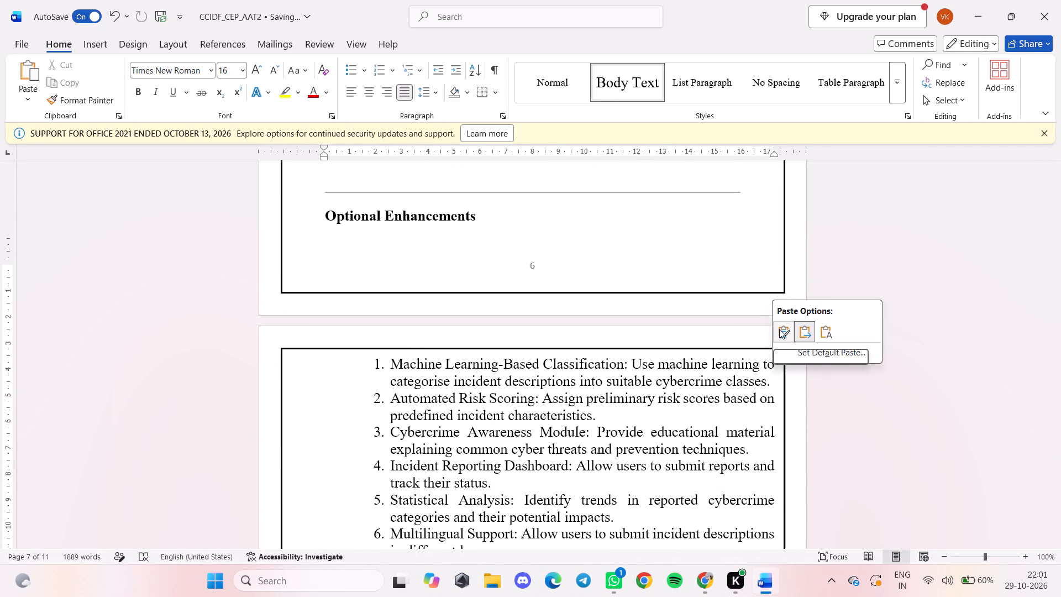
left_click(779, 329)
Set the description text after the Project Title label to 14 pt.
scroll(511, 330, "up", 10)
scroll(496, 345, "up", 13)
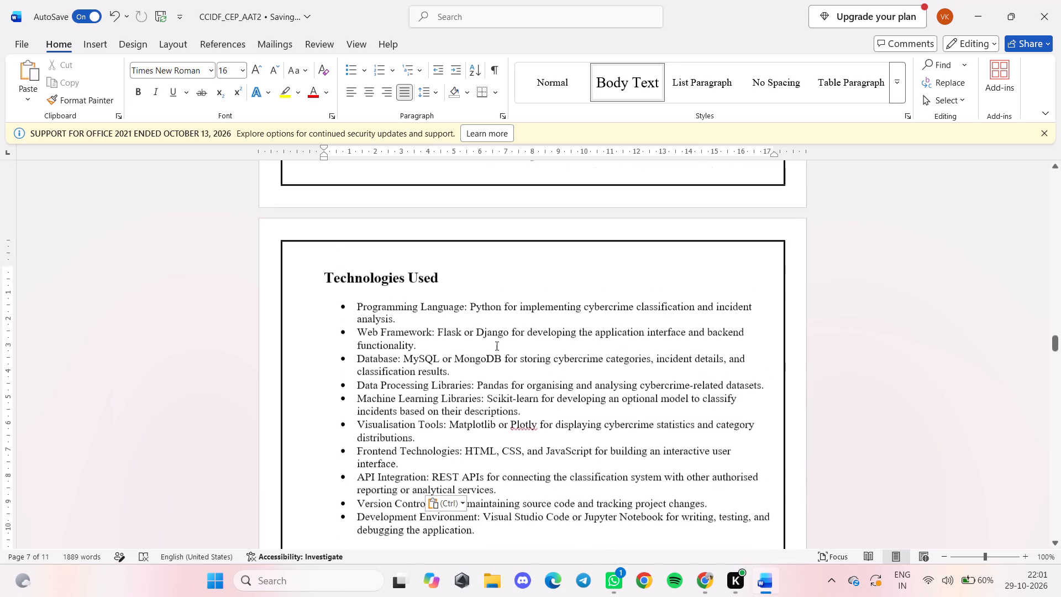
scroll(496, 345, "up", 20)
scroll(496, 345, "up", 17)
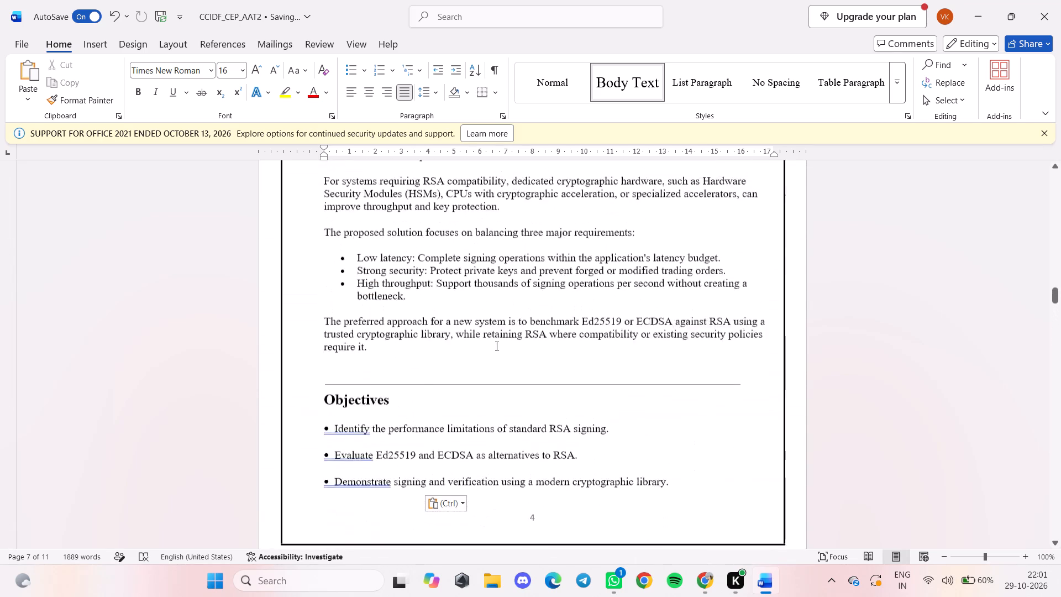
scroll(496, 345, "up", 14)
scroll(495, 349, "down", 7)
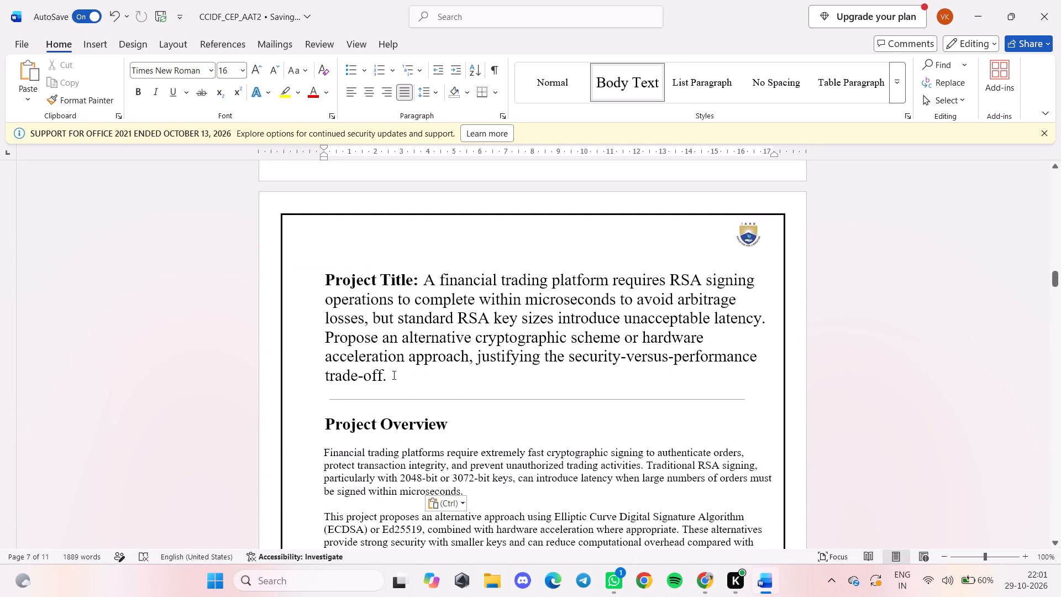
left_click_drag(394, 375, 432, 269)
left_click(432, 273)
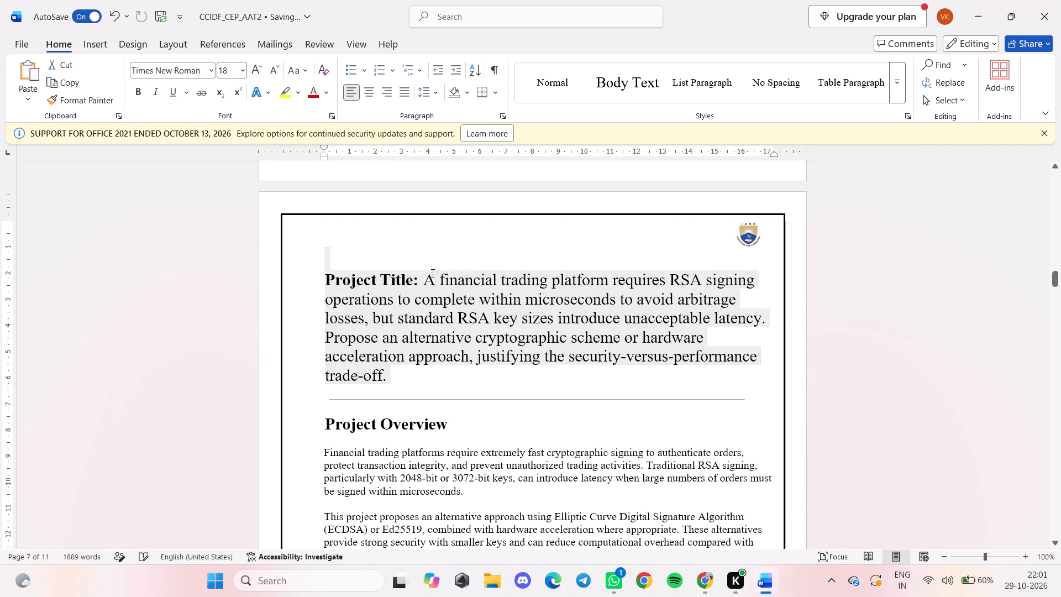
left_click_drag(414, 378, 427, 264)
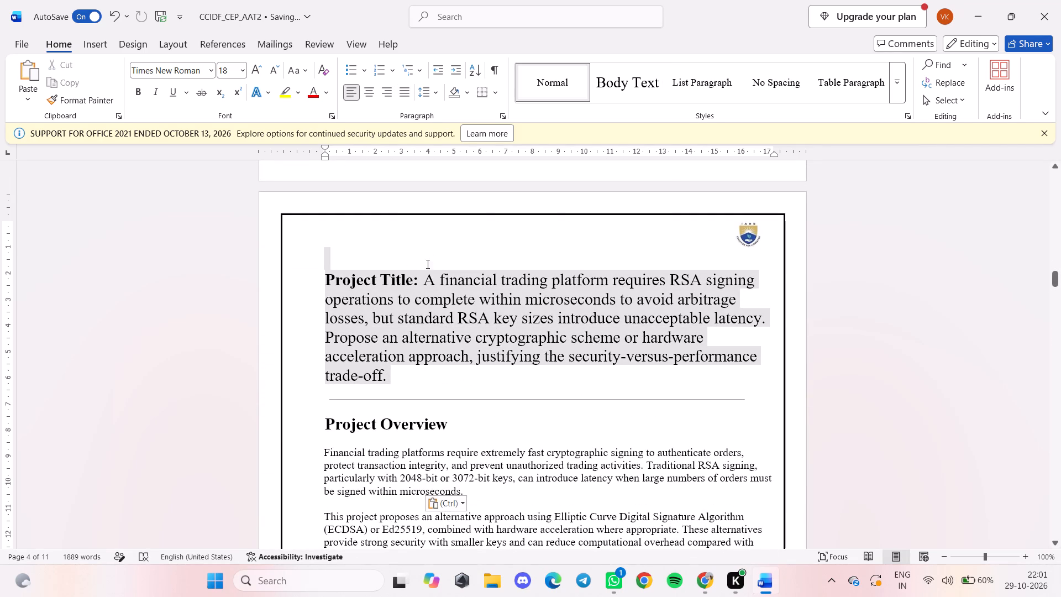
left_click_drag(427, 264, 426, 276)
left_click(530, 234)
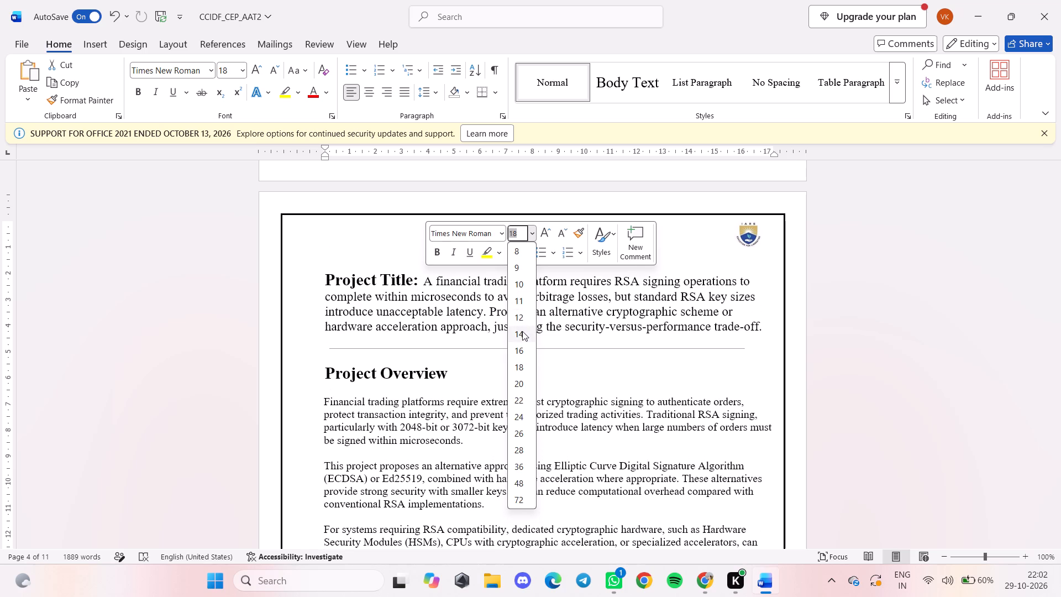
left_click(522, 331)
left_click(695, 273)
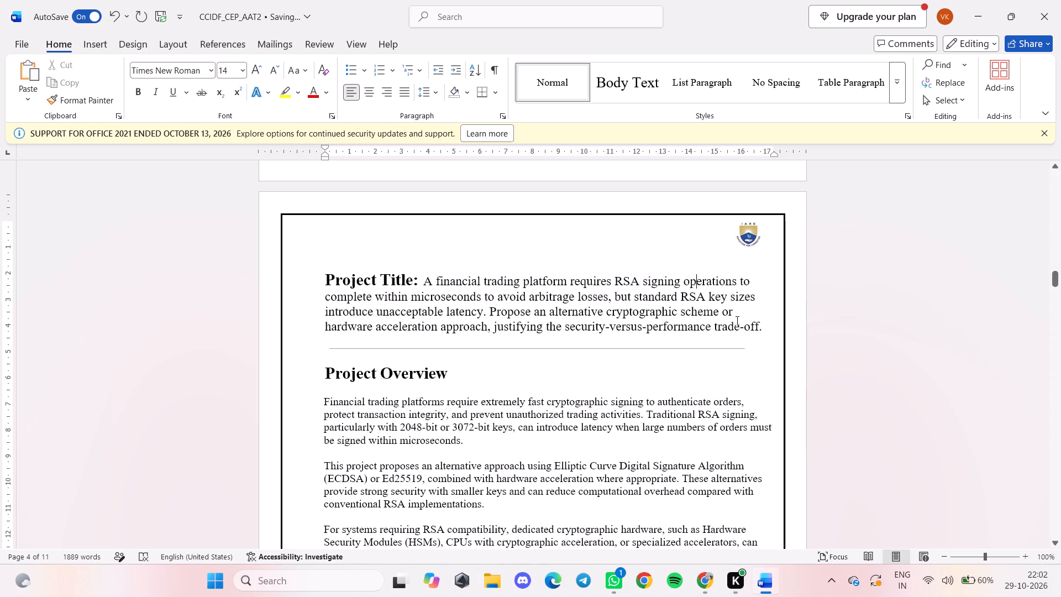
Copy the Optional Enhancements text through Hardware-specific optimization from the ChatGPT report in Chrome and return to the Word report.
scroll(712, 342, "down", 5)
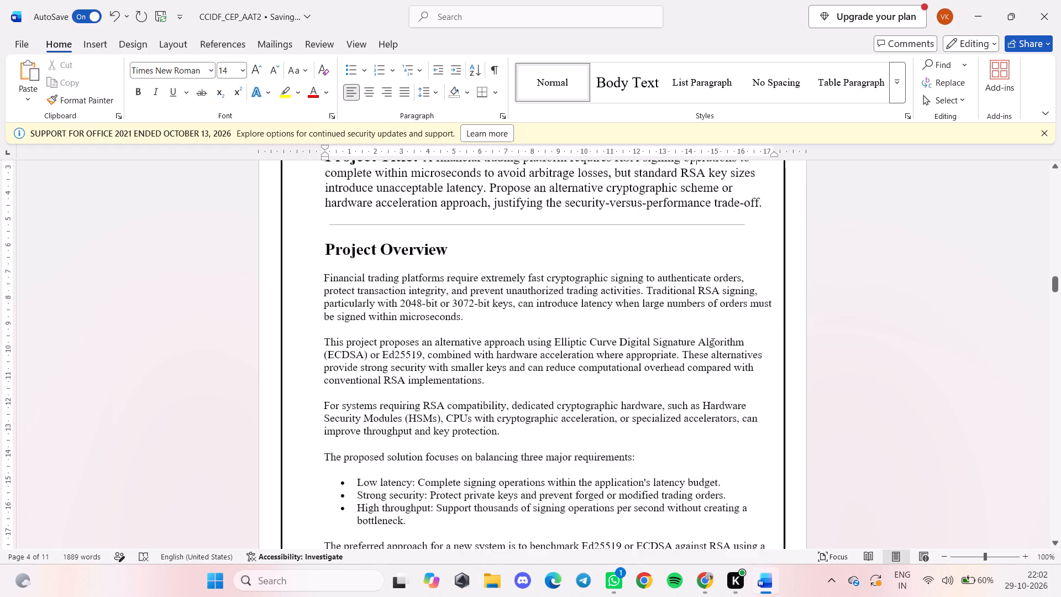
scroll(712, 342, "down", 20)
scroll(712, 342, "down", 20)
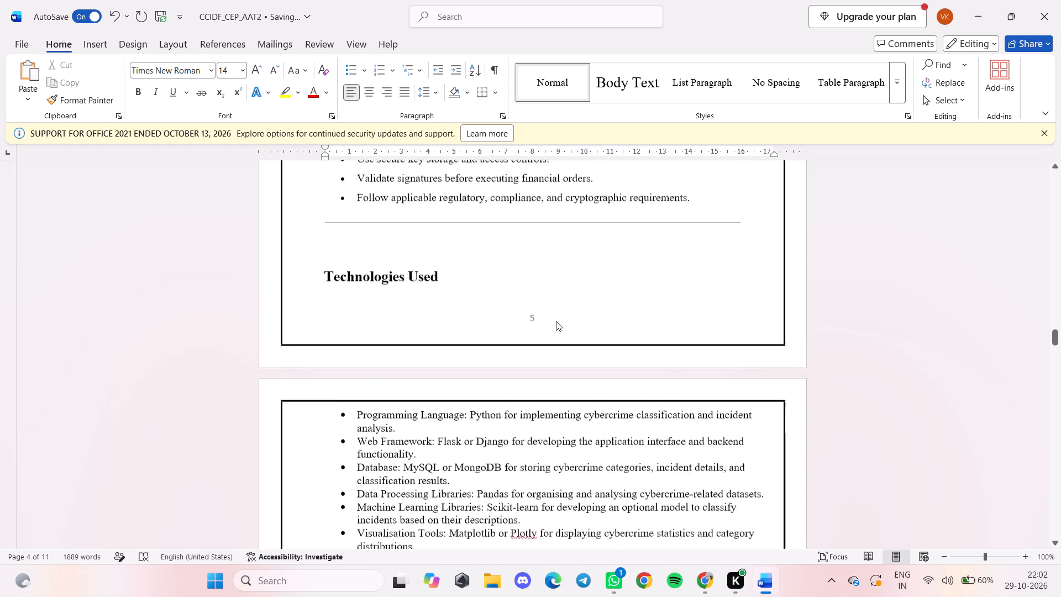
scroll(556, 321, "down", 20)
scroll(556, 321, "down", 9)
scroll(556, 321, "up", 6)
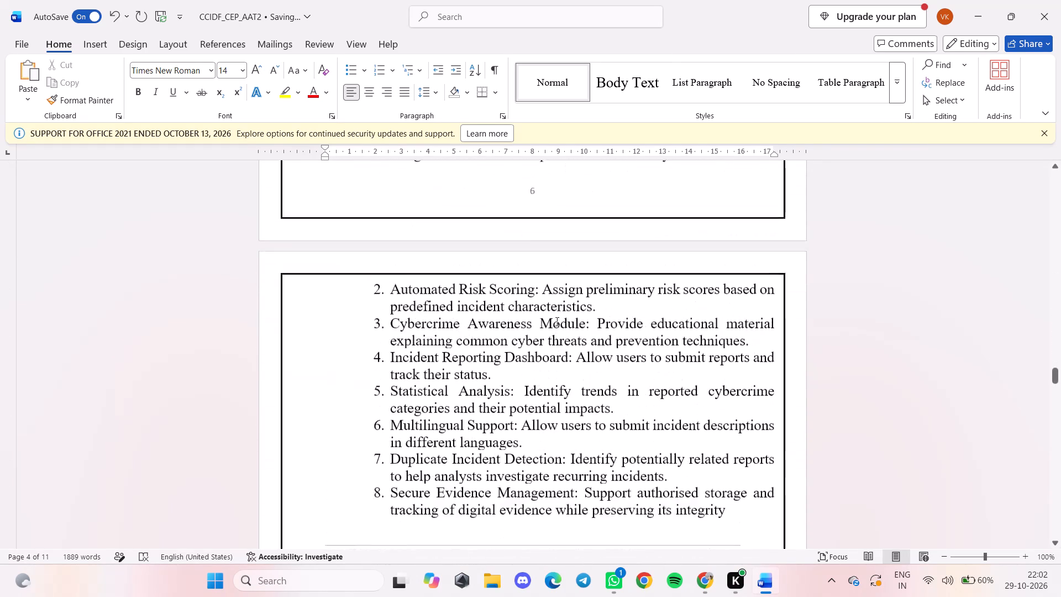
scroll(556, 321, "up", 6)
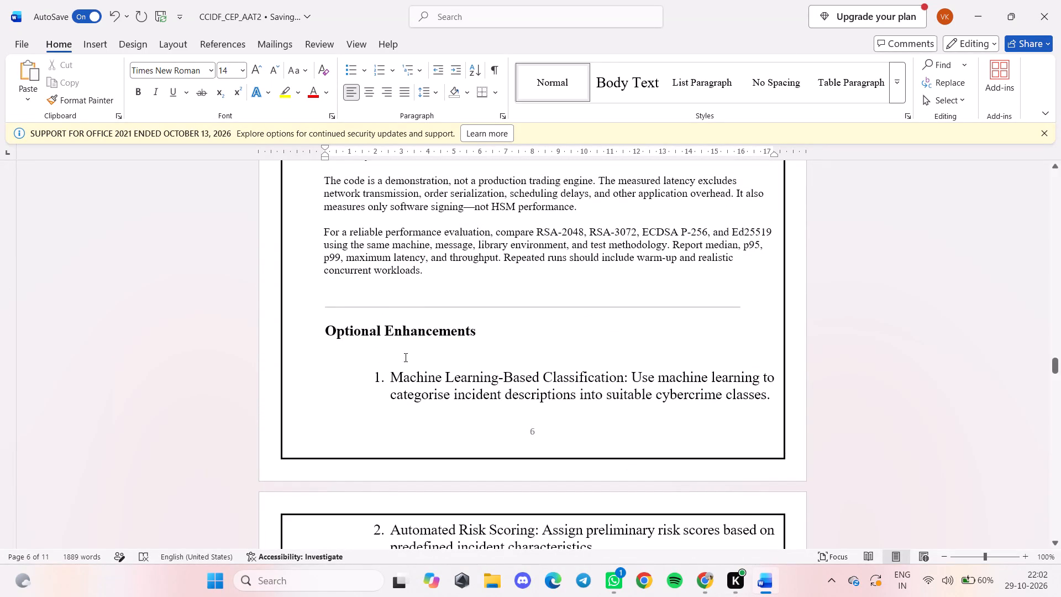
left_click(706, 581)
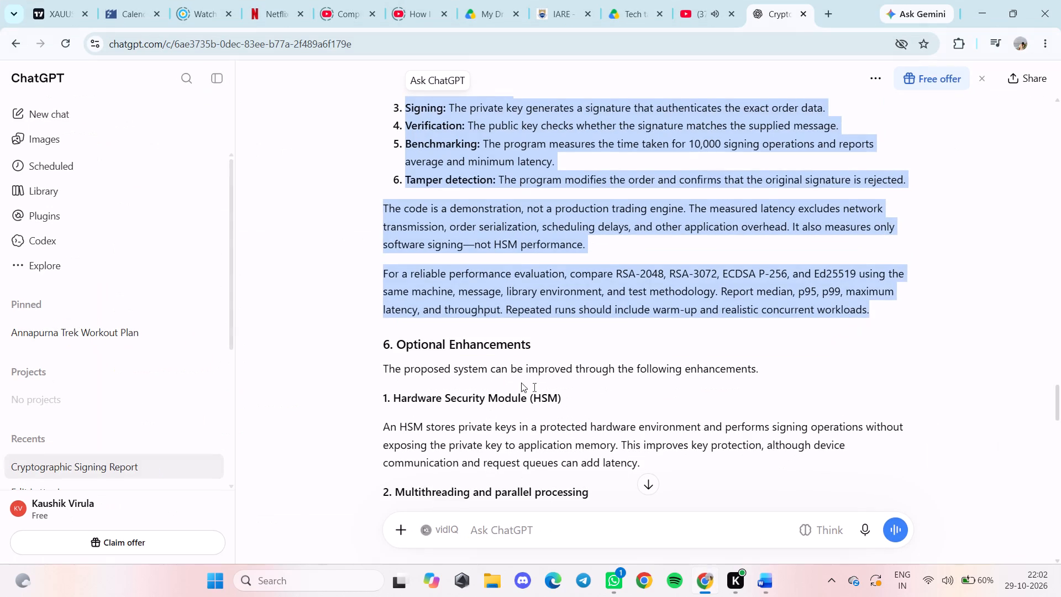
scroll(446, 365, "down", 2)
left_click_drag(378, 231, 651, 354)
scroll(650, 354, "down", 4)
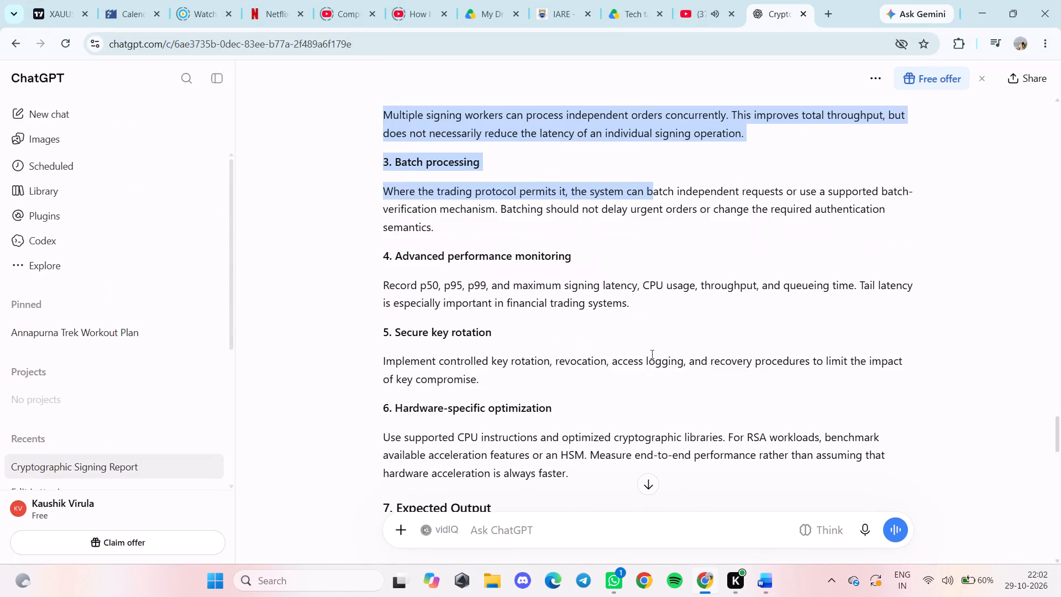
left_click_drag(651, 354, 581, 265)
scroll(651, 354, "down", 3)
key("ctrl+c")
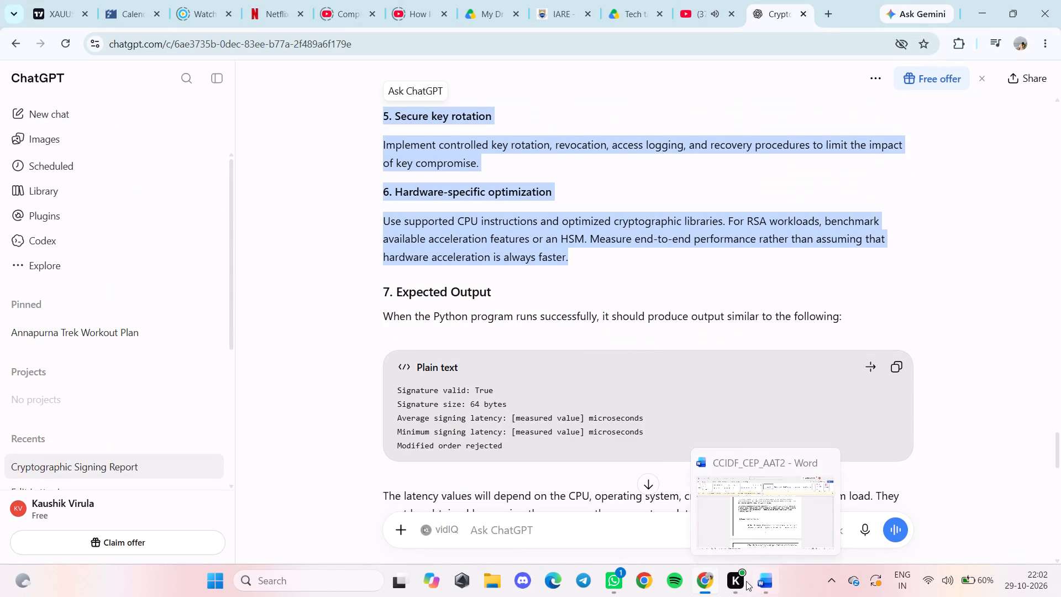
left_click(717, 583)
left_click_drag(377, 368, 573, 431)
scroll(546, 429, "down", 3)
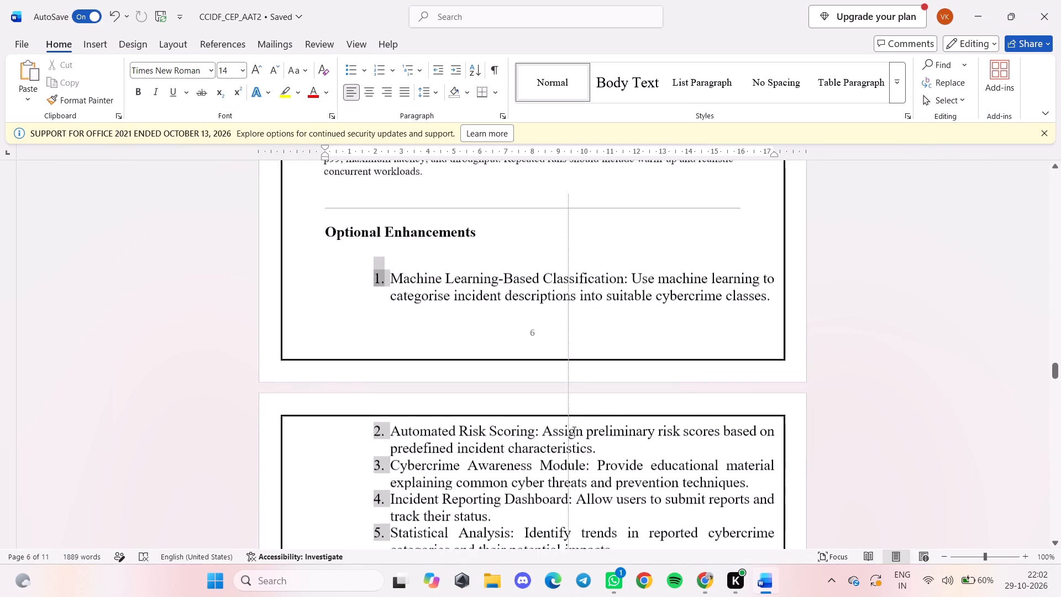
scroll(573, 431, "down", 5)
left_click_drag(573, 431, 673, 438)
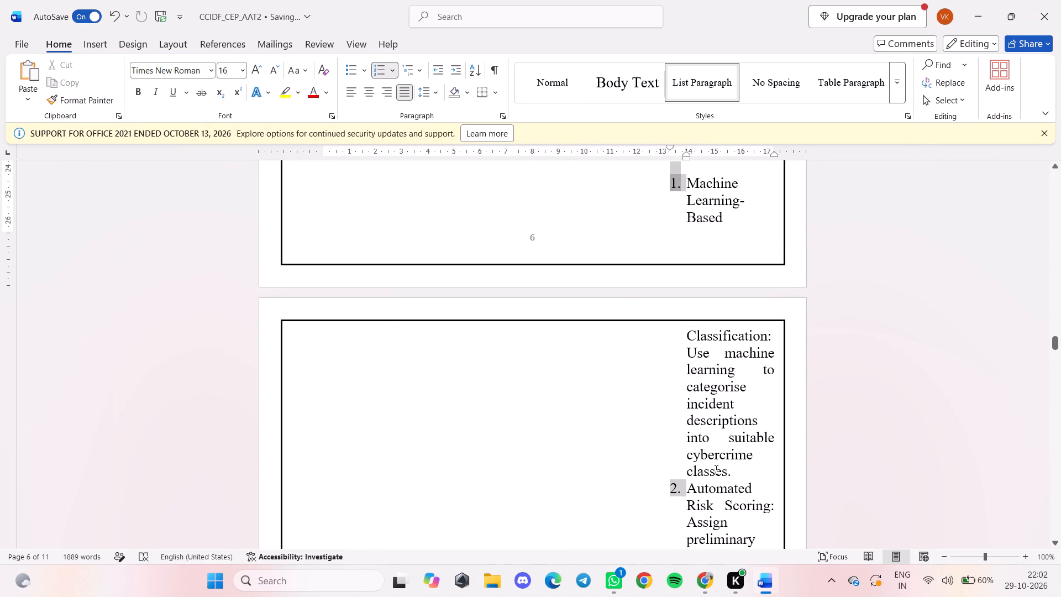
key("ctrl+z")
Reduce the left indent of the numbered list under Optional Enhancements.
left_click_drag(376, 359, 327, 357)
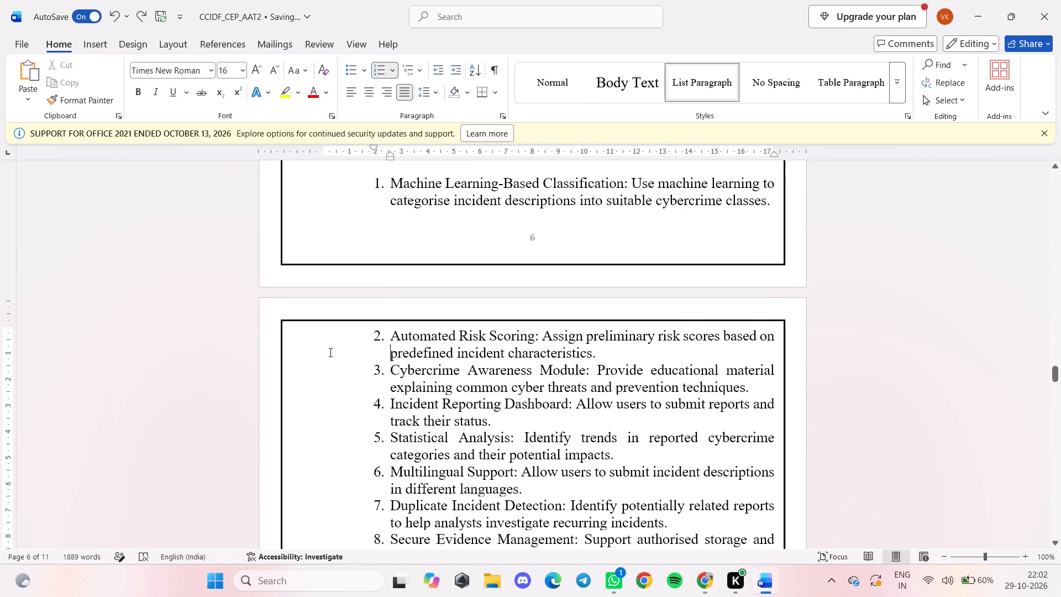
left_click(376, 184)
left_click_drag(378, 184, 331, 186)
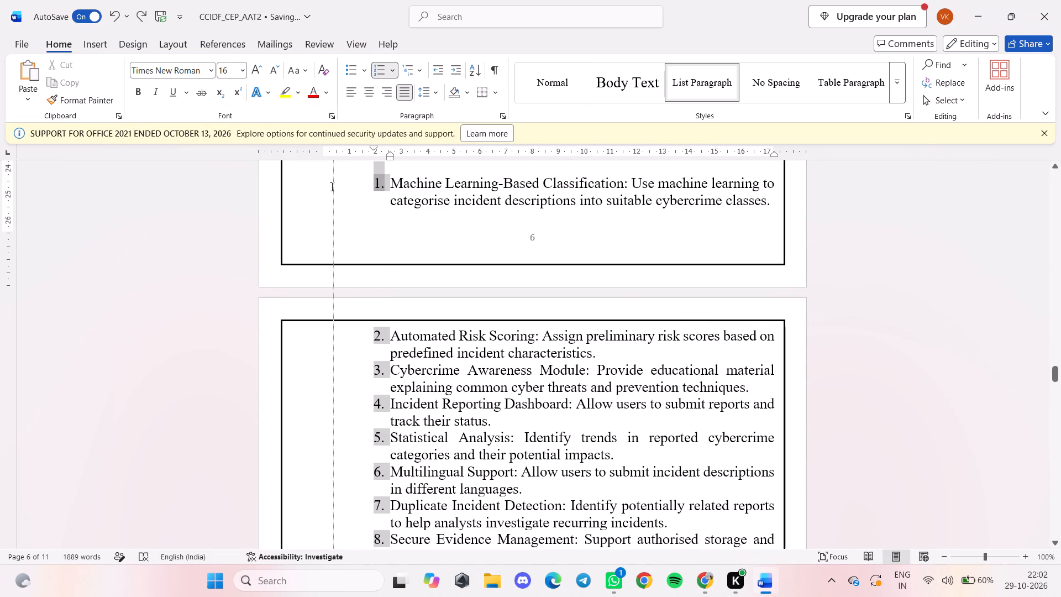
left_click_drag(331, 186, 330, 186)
Replace the eight cybercrime items under Optional Enhancements with the copied enhancements text.
scroll(379, 271, "up", 7)
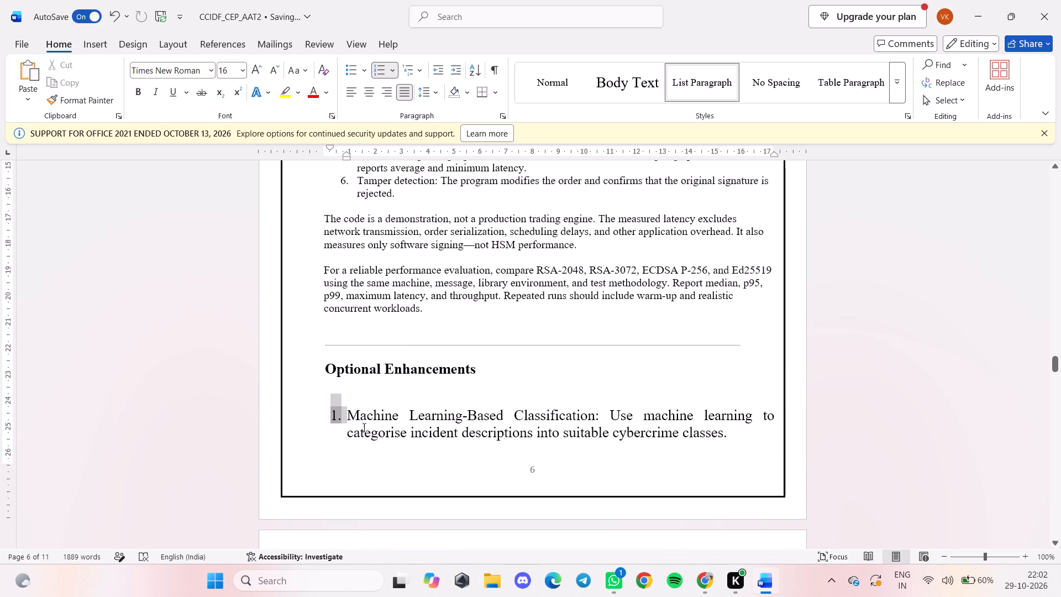
left_click_drag(351, 413, 660, 434)
scroll(680, 483, "down", 12)
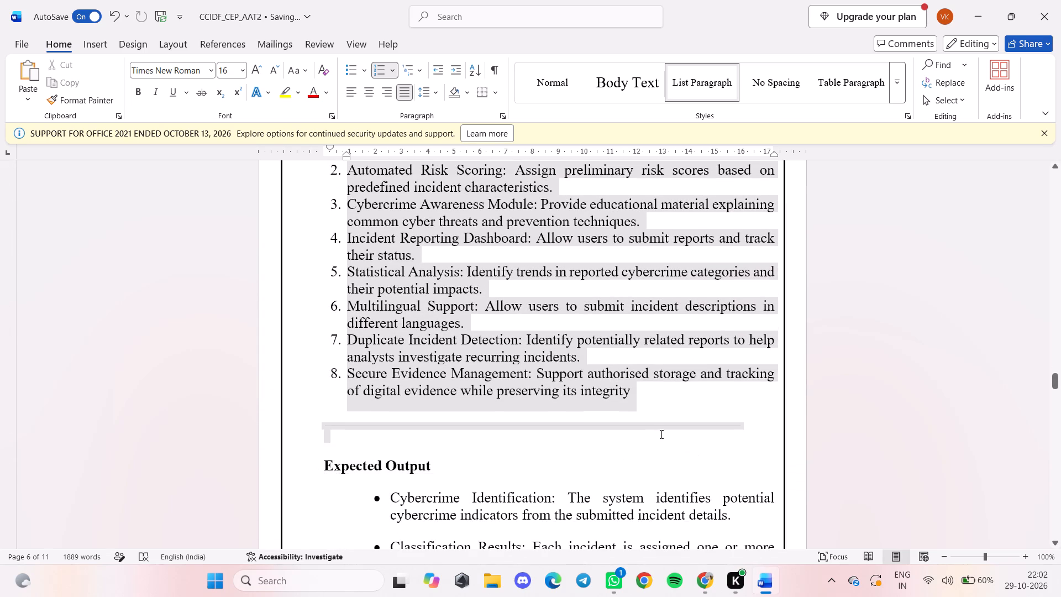
left_click_drag(660, 434, 657, 400)
key("ctrl+v")
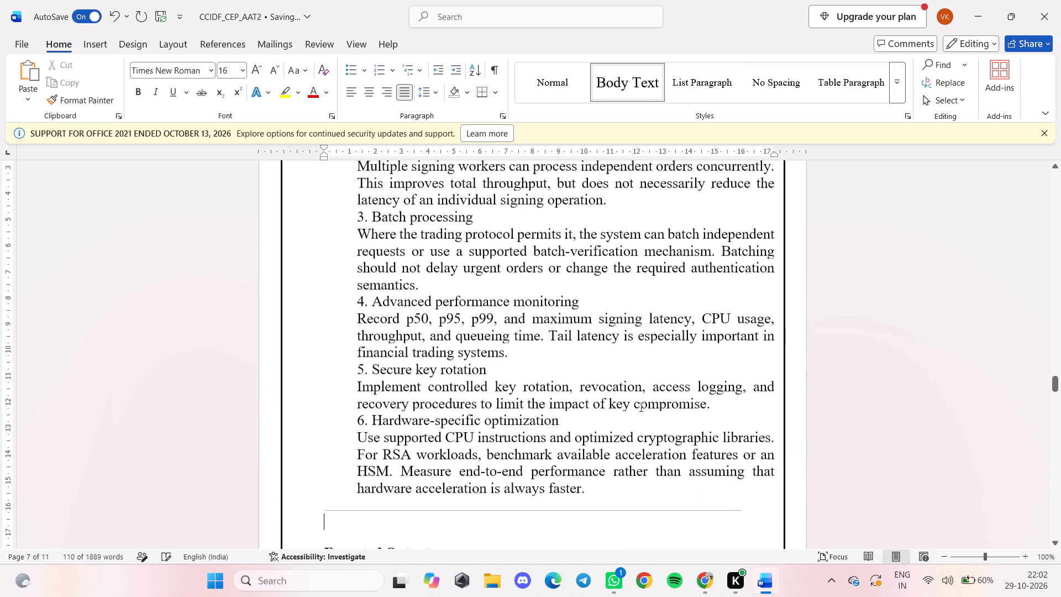
Apply the Keep Source Formatting paste option to the enhancements text just pasted under Optional Enhancements.
left_click(619, 499)
left_click(603, 464)
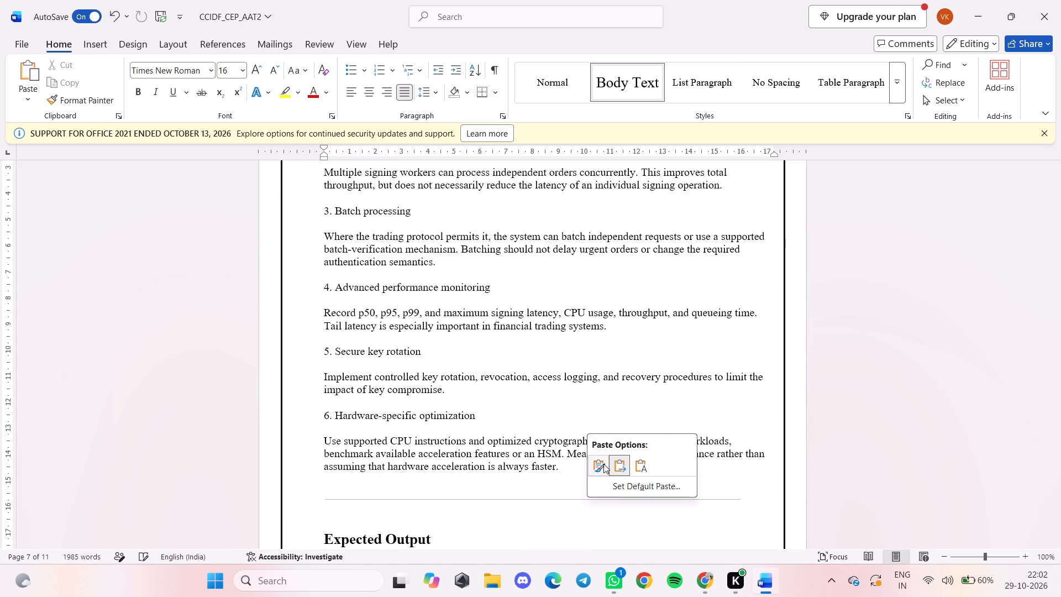
In the ChatGPT report in Chrome, copy the Expected Output text from the latency values paragraph through "under realistic load.".
scroll(548, 427, "up", 10)
scroll(548, 427, "down", 14)
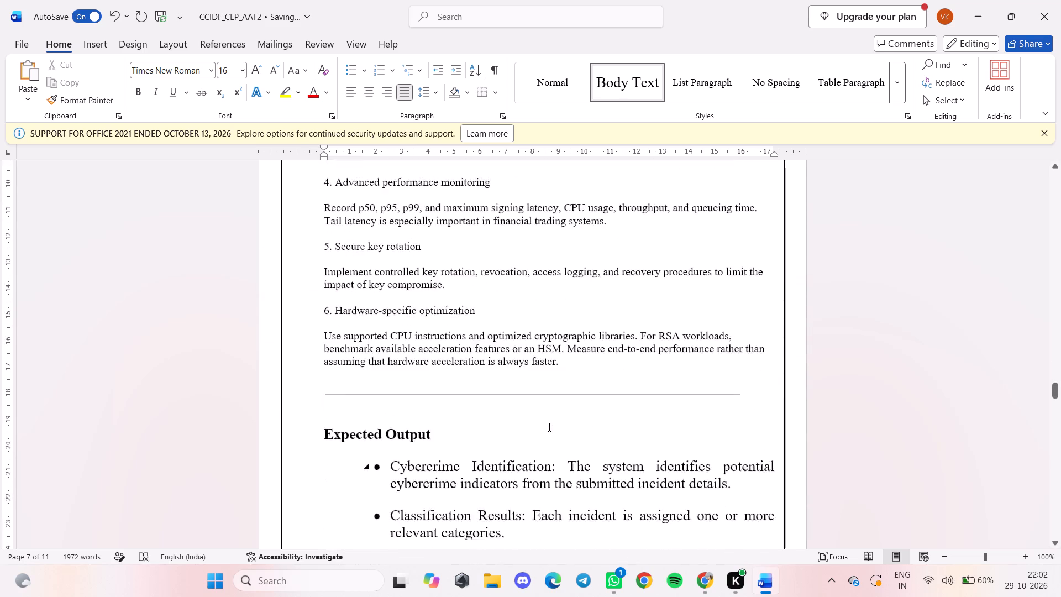
scroll(548, 427, "down", 5)
left_click(712, 579)
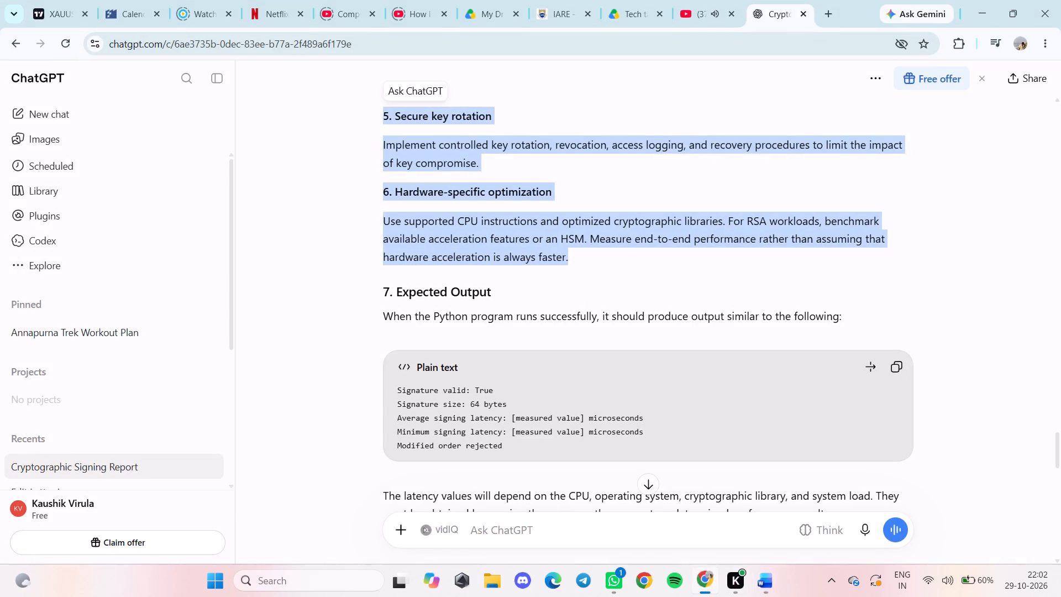
scroll(477, 373, "down", 5)
scroll(477, 371, "up", 5)
scroll(453, 342, "down", 3)
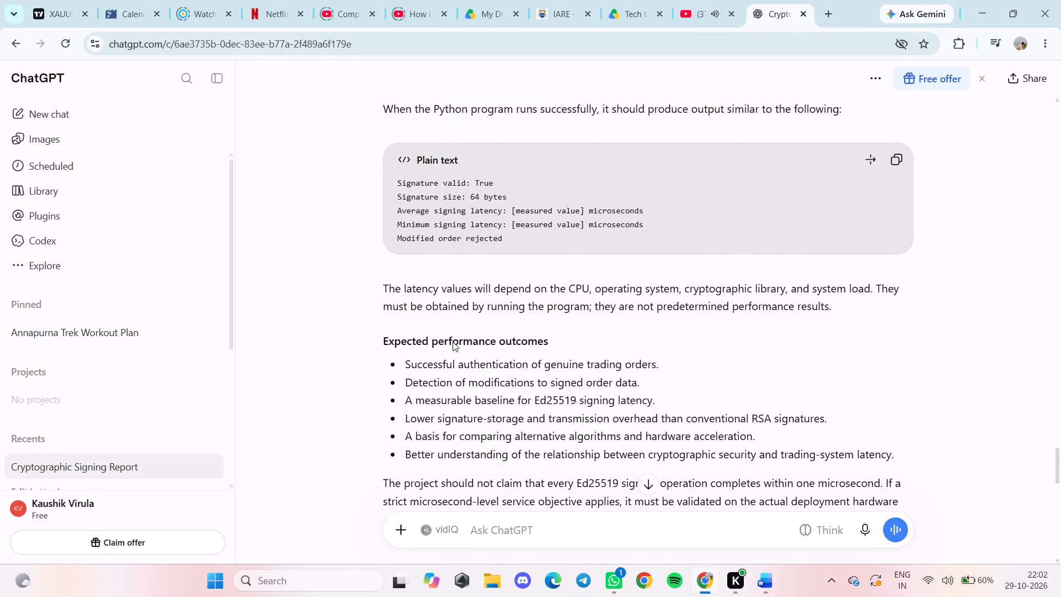
left_click_drag(378, 281, 627, 415)
scroll(620, 416, "down", 3)
left_click_drag(627, 415, 627, 377)
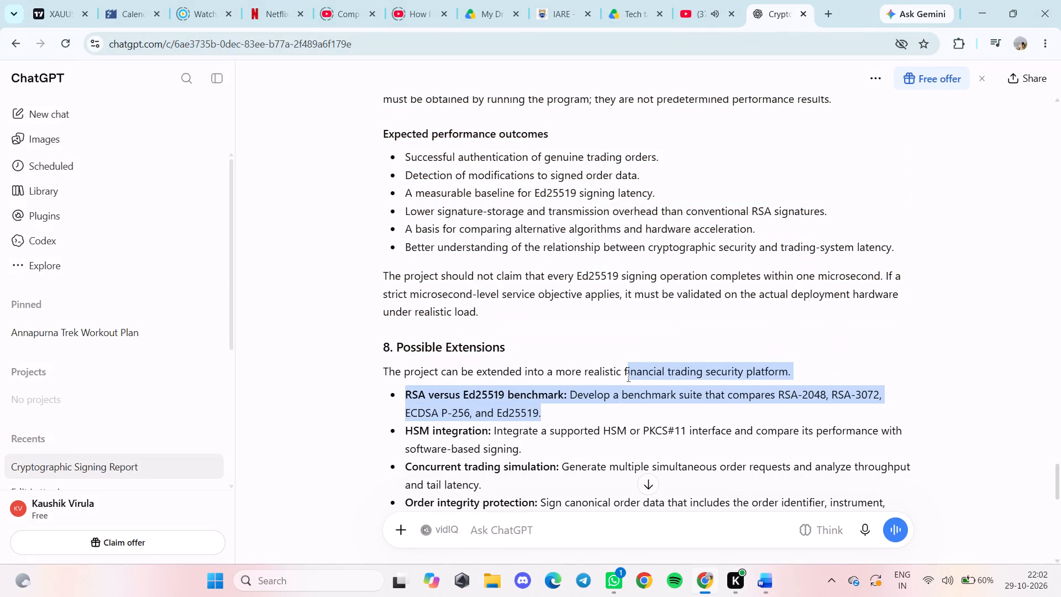
left_click_drag(627, 377, 512, 296)
left_click(512, 295)
scroll(516, 297, "up", 4)
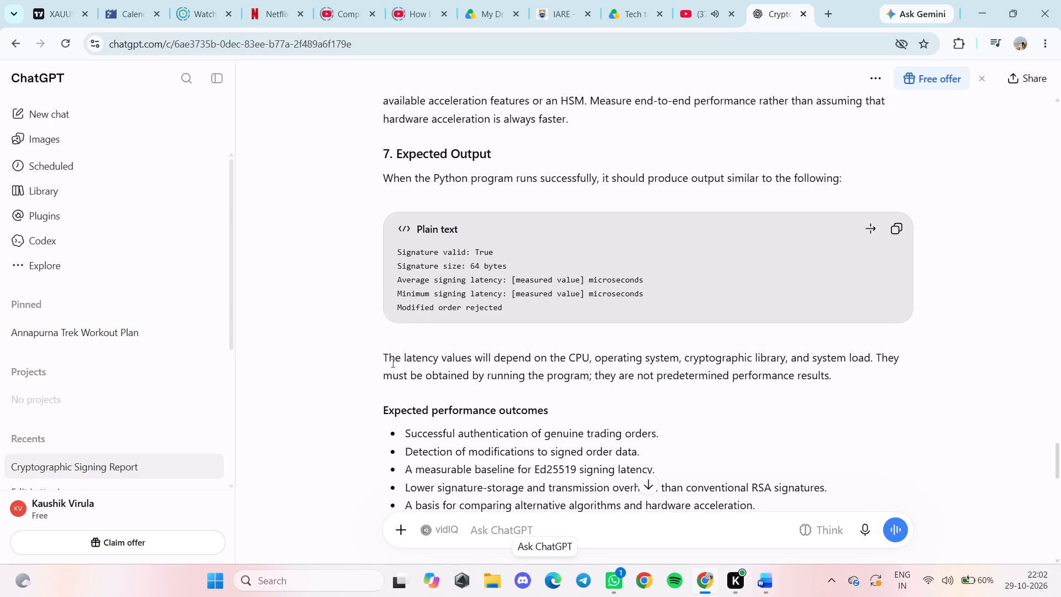
left_click_drag(380, 355, 498, 391)
scroll(561, 430, "down", 3)
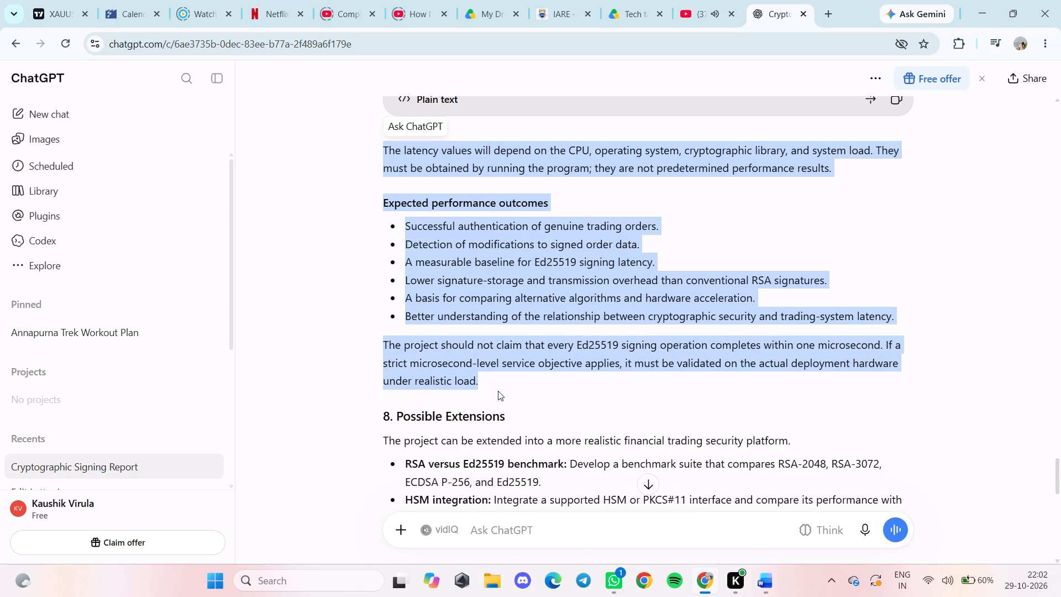
key("ctrl+c")
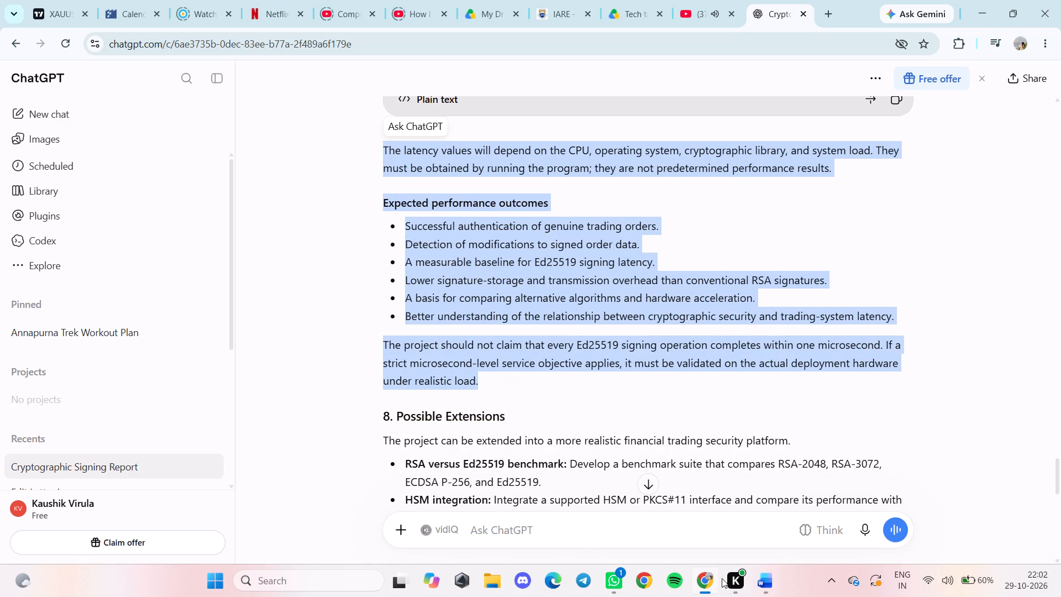
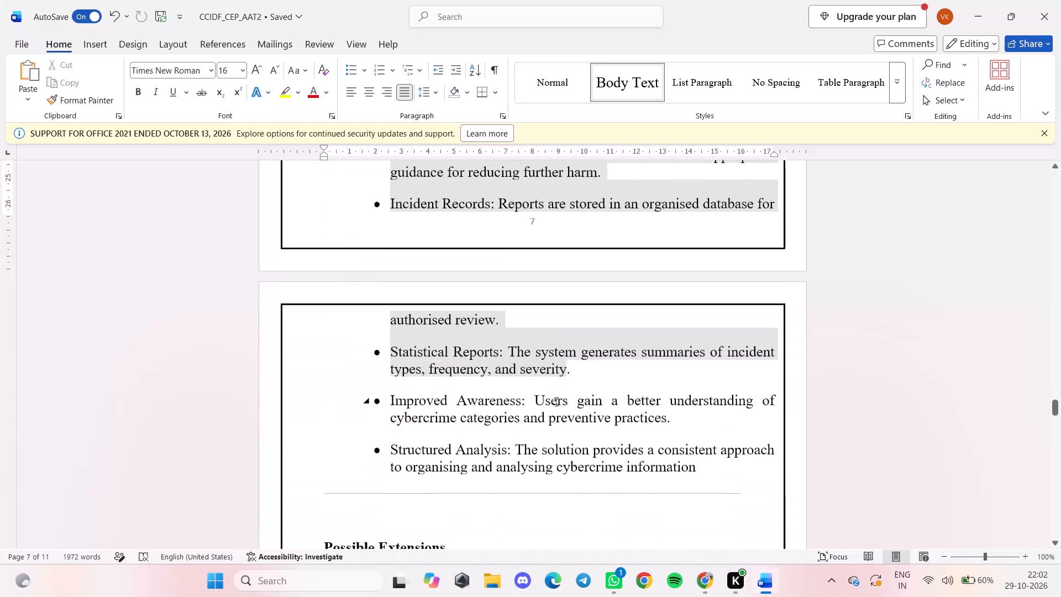
Replace the cybercrime outcome bullets above Possible Extensions with the copied Expected Output text, using Merge Formatting.
scroll(555, 401, "down", 4)
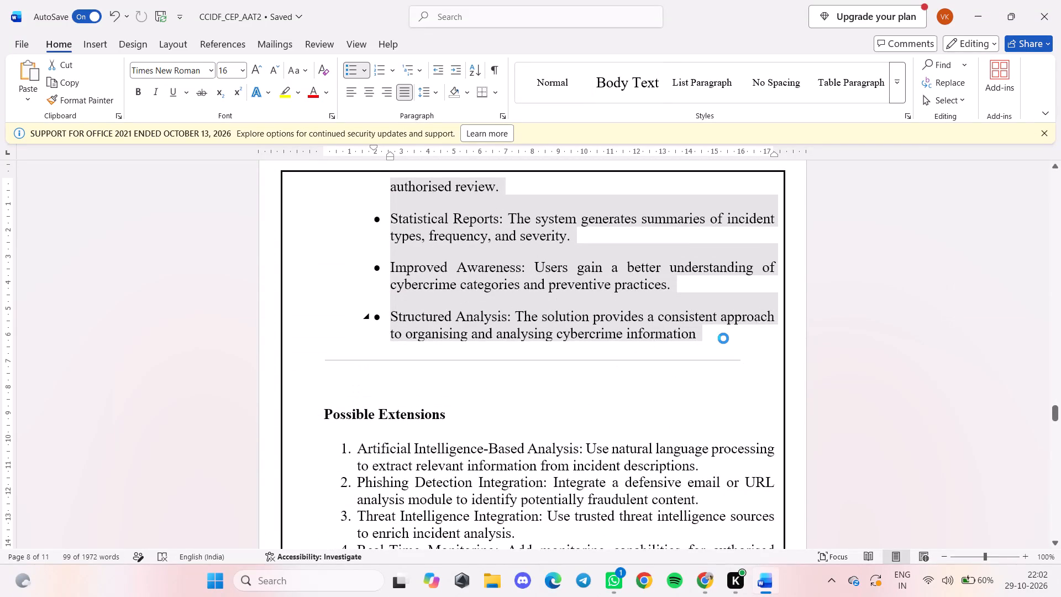
key("ctrl+v")
left_click(645, 406)
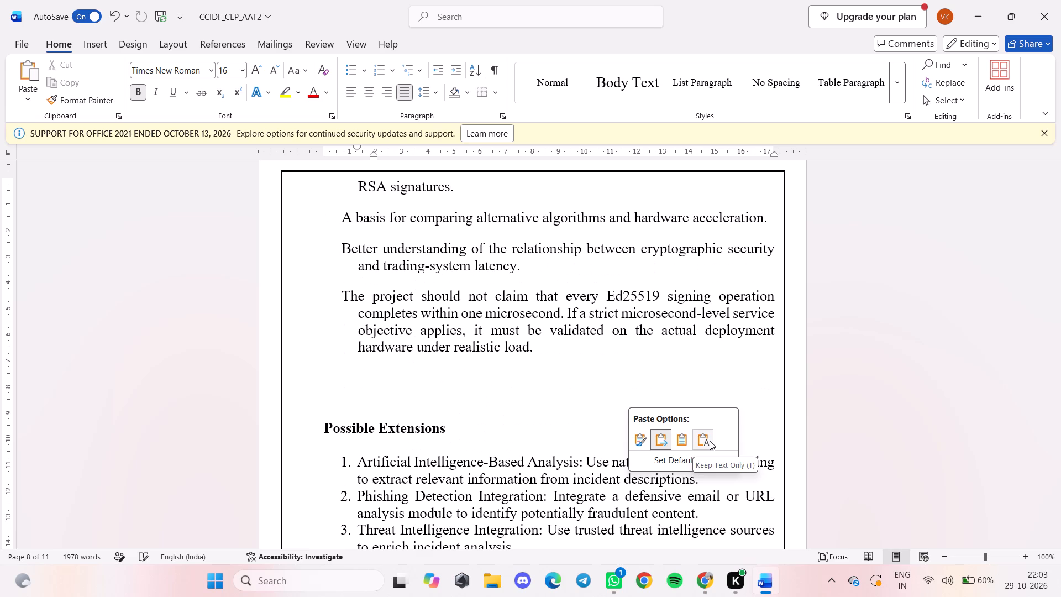
left_click(660, 441)
Set the pasted Expected Output text, from the latency values paragraph through "under realistic load.", to 12 pt and remove its bold.
left_click_drag(638, 382, 418, 278)
scroll(423, 260, "up", 4)
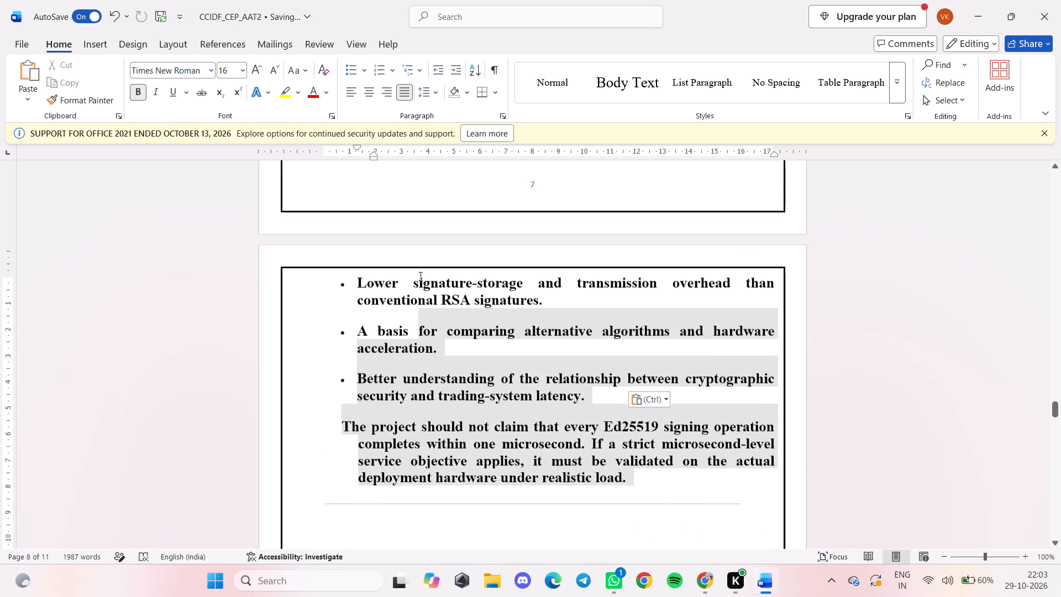
scroll(418, 278, "up", 2)
left_click_drag(418, 278, 328, 275)
scroll(359, 307, "up", 6)
left_click(436, 234)
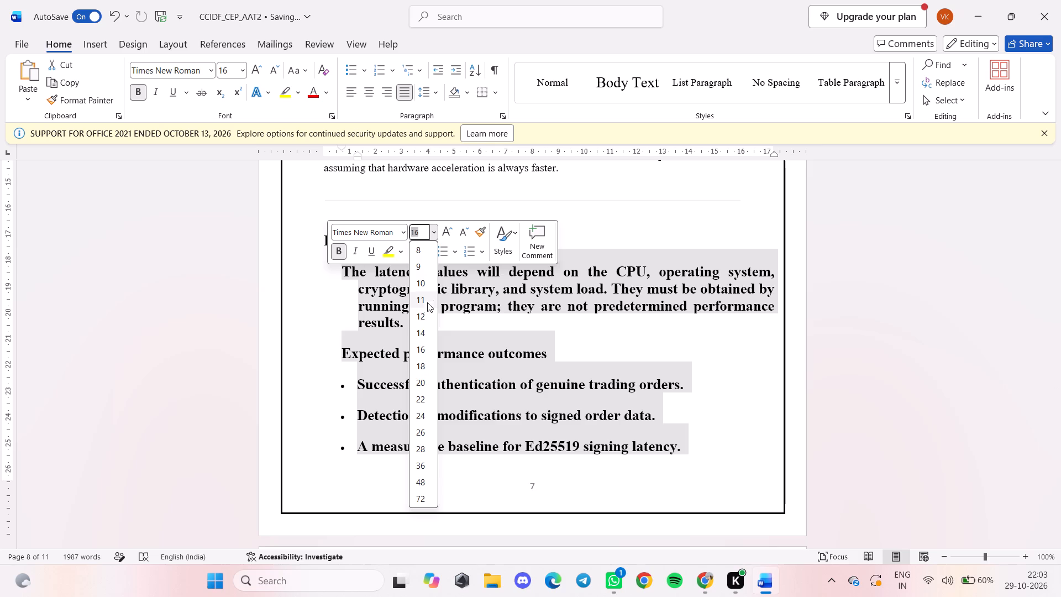
left_click(426, 316)
left_click(337, 255)
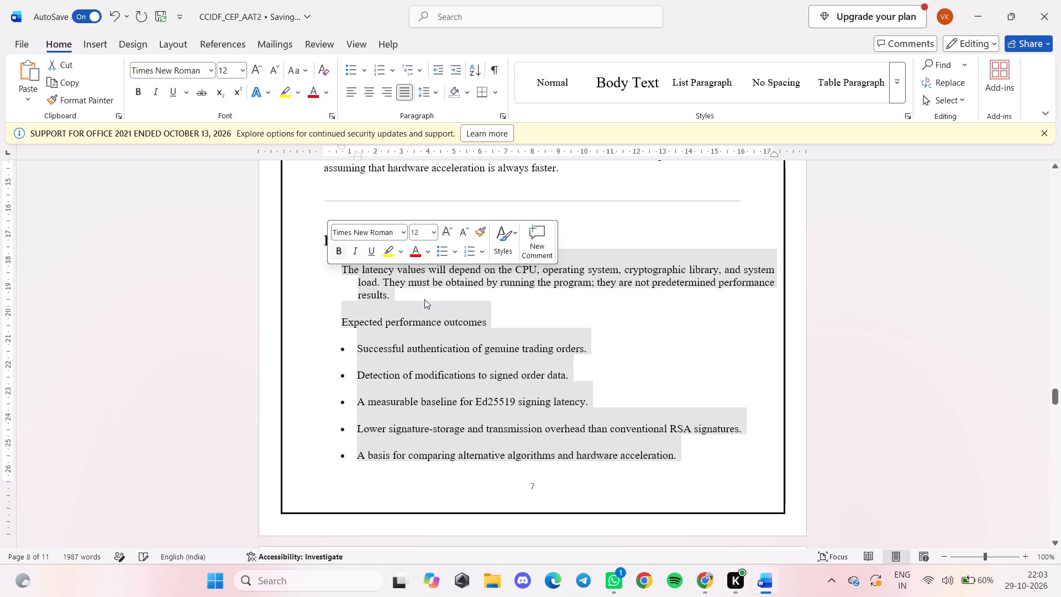
left_click(603, 305)
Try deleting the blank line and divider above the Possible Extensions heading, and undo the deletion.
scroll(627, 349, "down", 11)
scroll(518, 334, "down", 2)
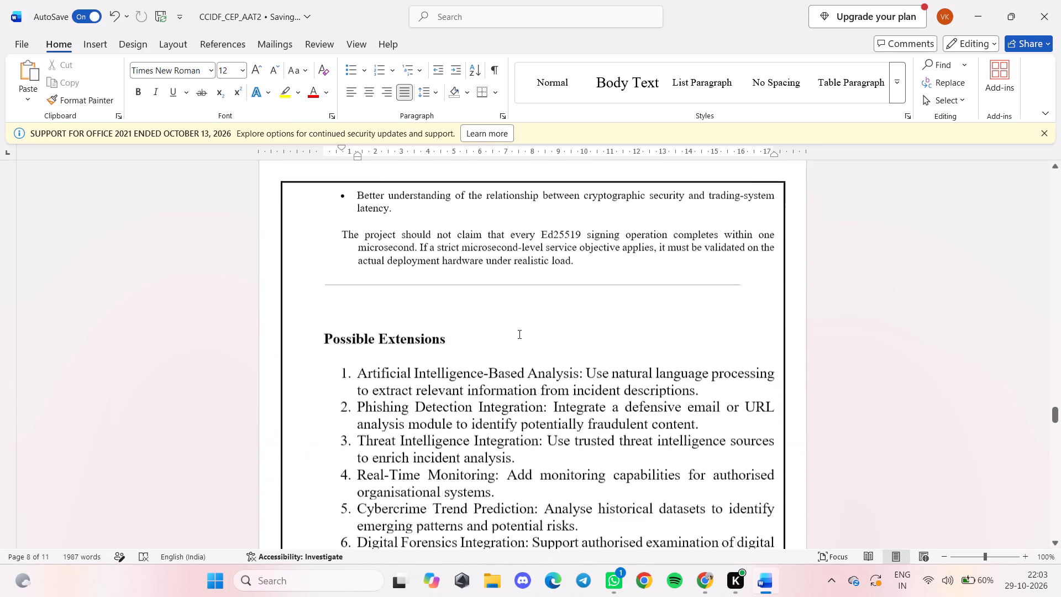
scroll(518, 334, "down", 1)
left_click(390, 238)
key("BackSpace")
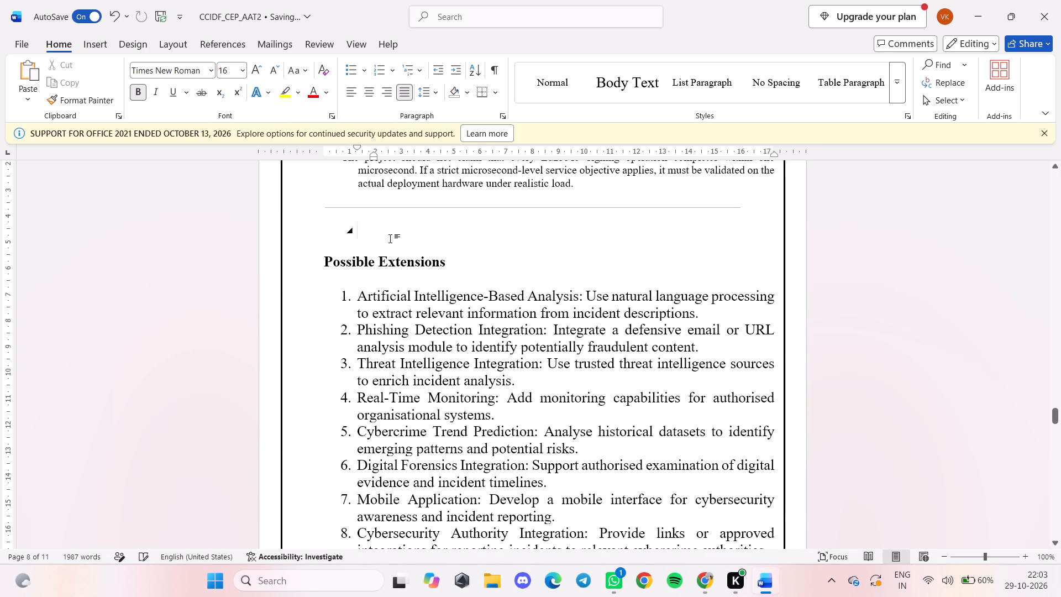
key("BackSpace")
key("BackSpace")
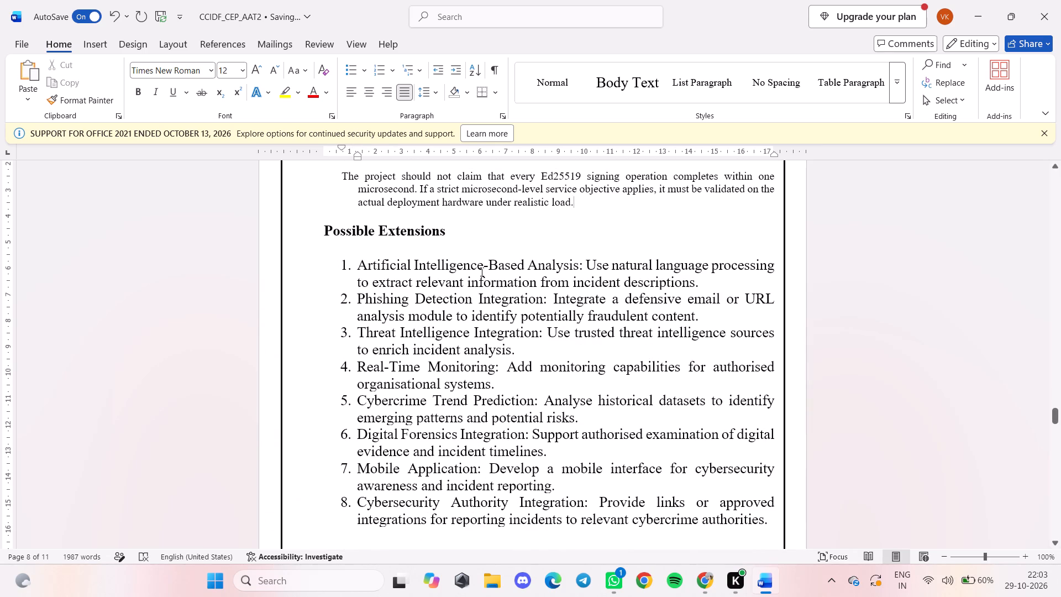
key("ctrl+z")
Switch to Chrome and check the XAUUSD chart on TradingView and the live trading stream on YouTube.
scroll(737, 563, "down", 2)
left_click(694, 579)
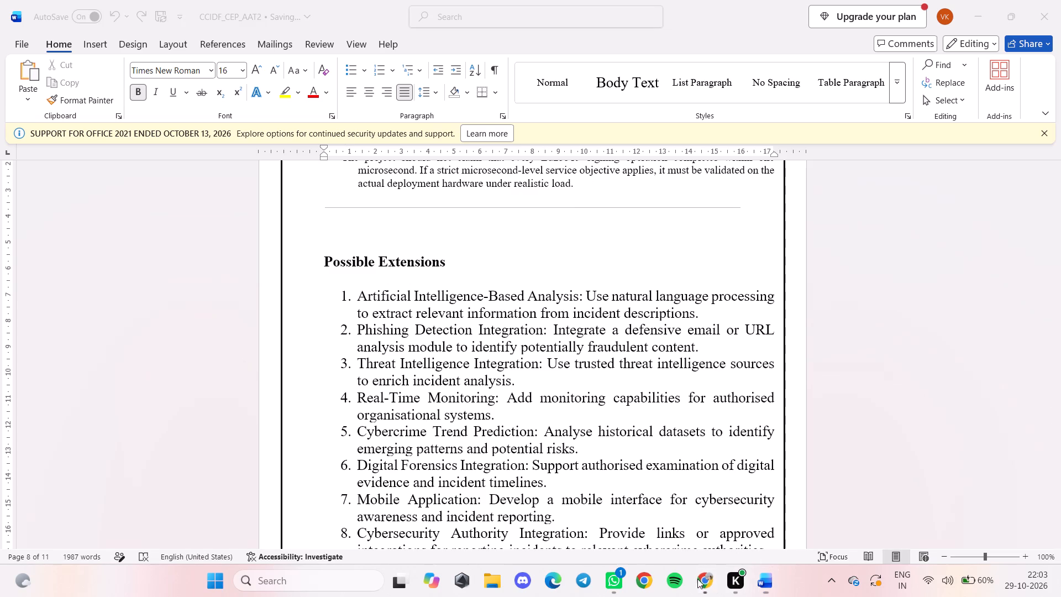
left_click(713, 585)
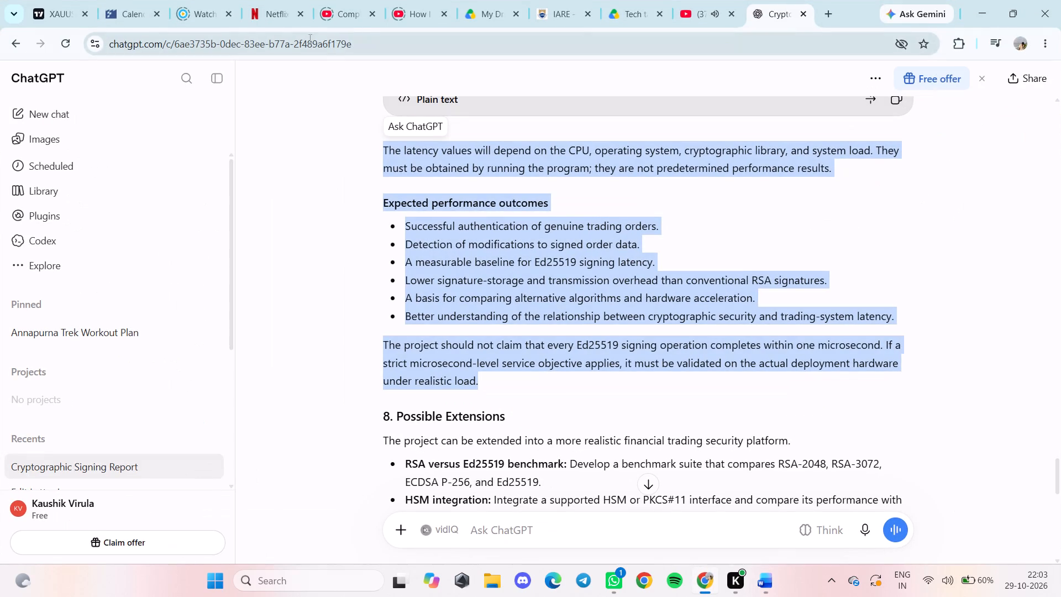
left_click(46, 0)
left_click(689, 349)
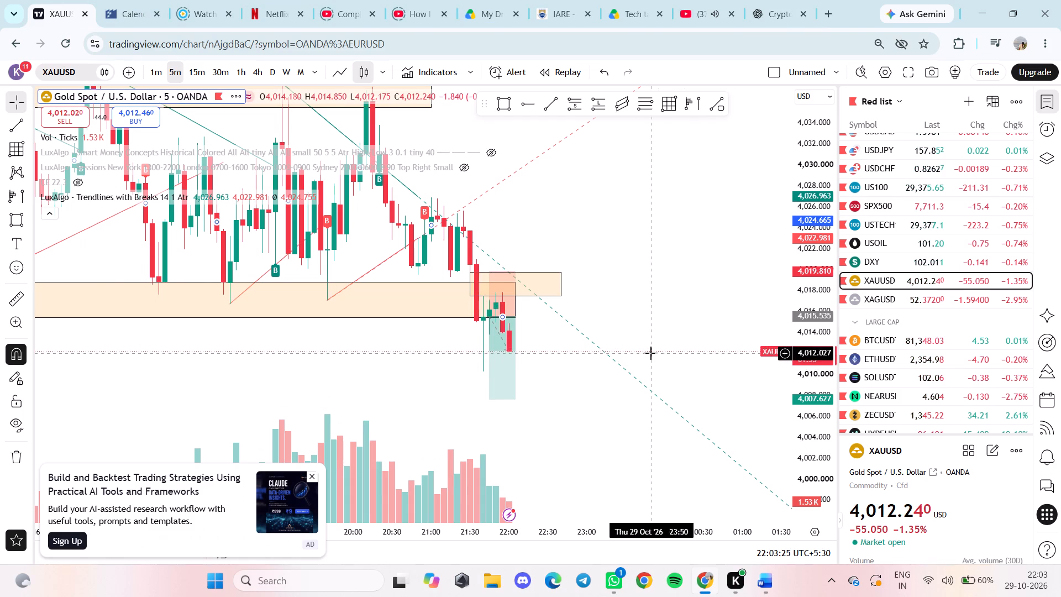
scroll(651, 353, "up", 5)
left_click_drag(564, 329, 692, 323)
left_click(702, 9)
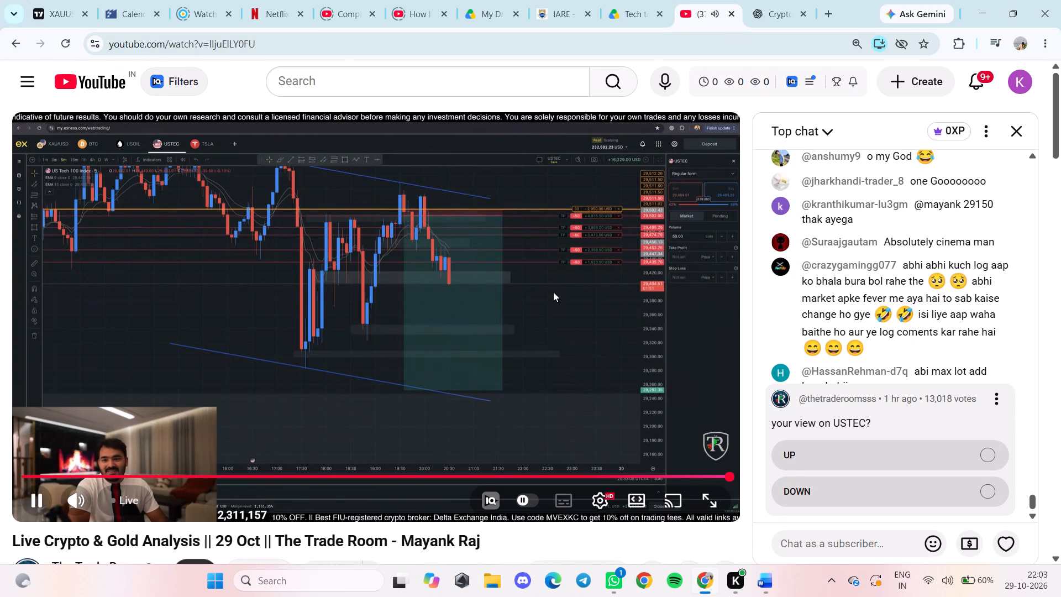
In the ChatGPT report, copy the Possible Extensions text from its introductory sentence through "fault-tolerant key management.".
left_click(765, 0)
scroll(548, 329, "down", 5)
scroll(425, 168, "up", 1)
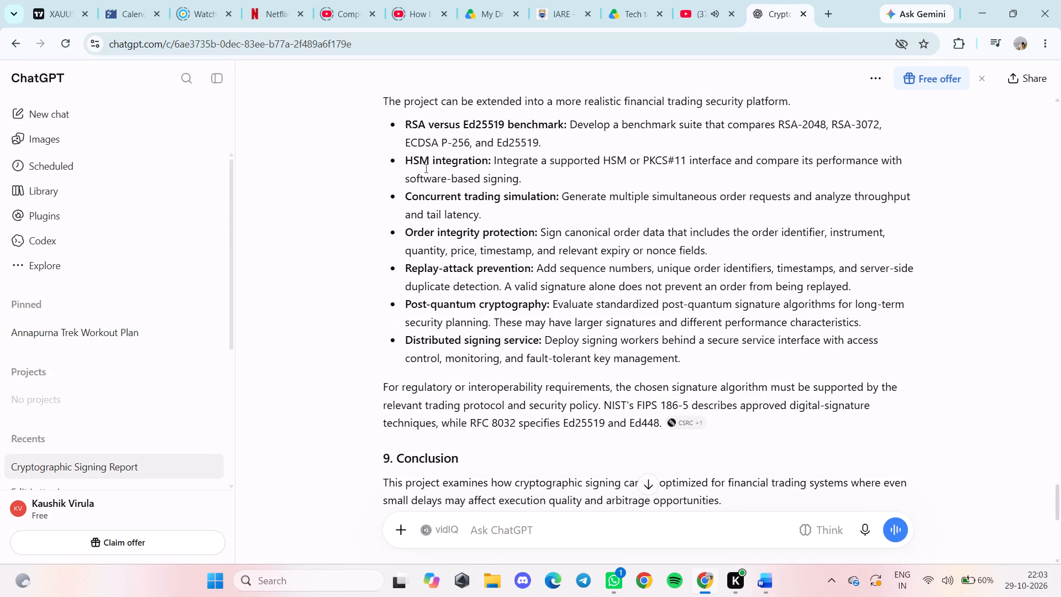
left_click_drag(379, 159, 691, 220)
scroll(594, 312, "down", 4)
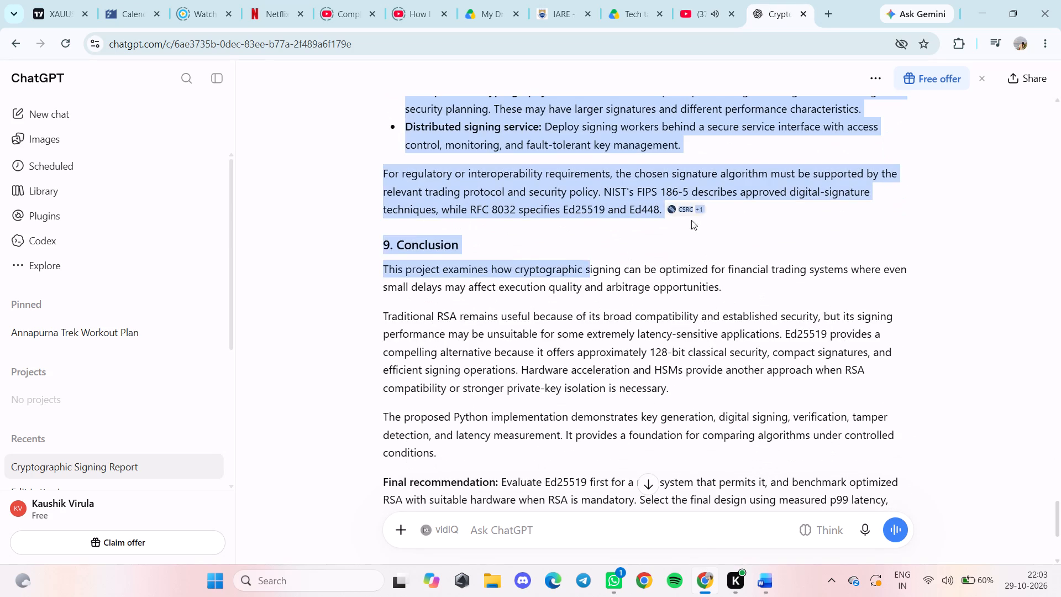
left_click_drag(691, 220, 754, 151)
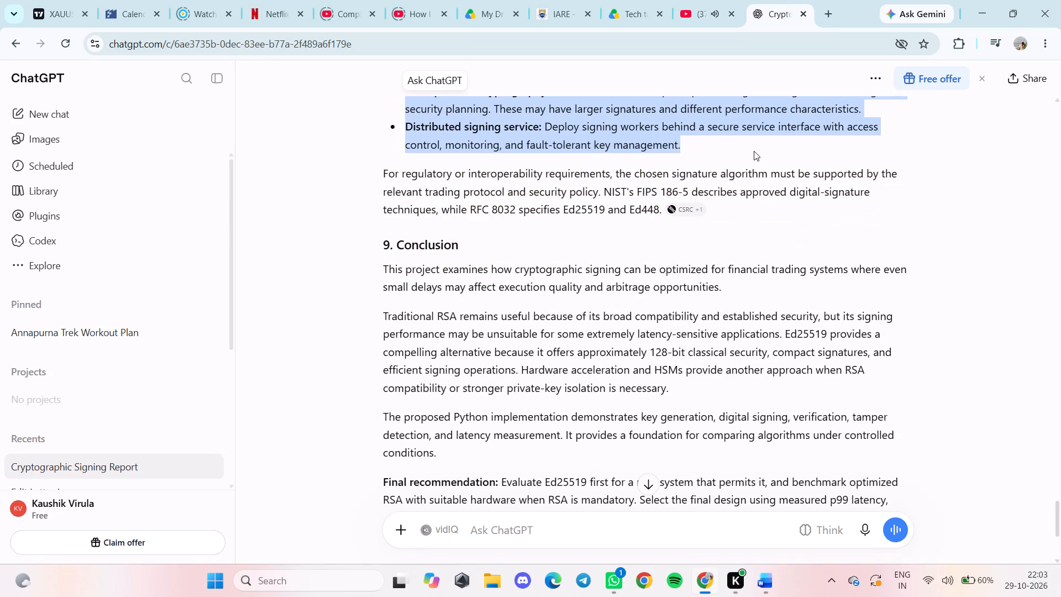
key("ctrl+c")
In Word, replace the eight cybercrime items under Possible Extensions with the copied text, using Keep Source Formatting.
left_click(716, 583)
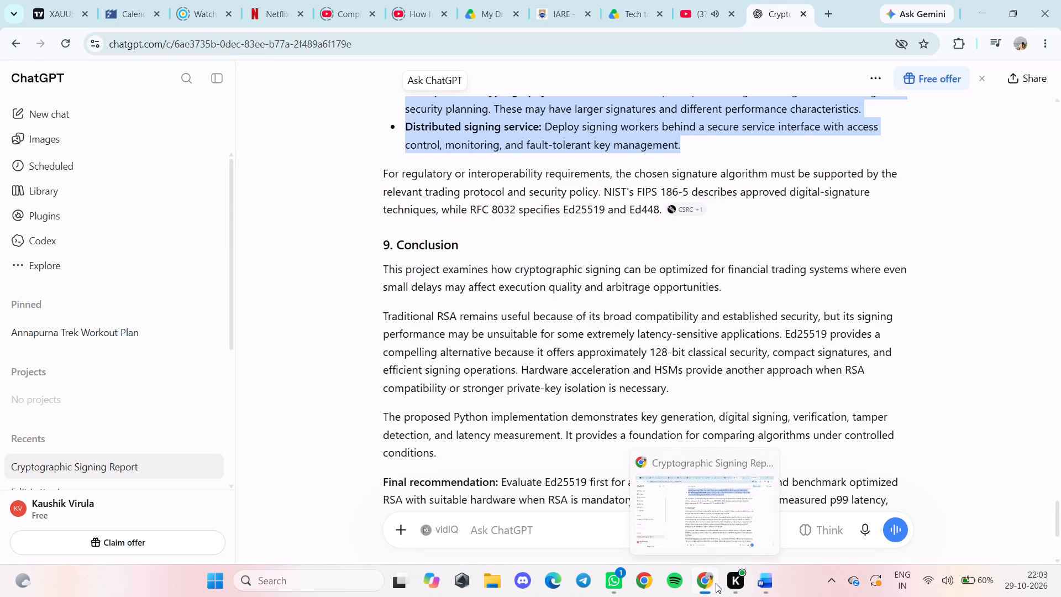
left_click_drag(349, 283, 560, 379)
scroll(529, 367, "down", 3)
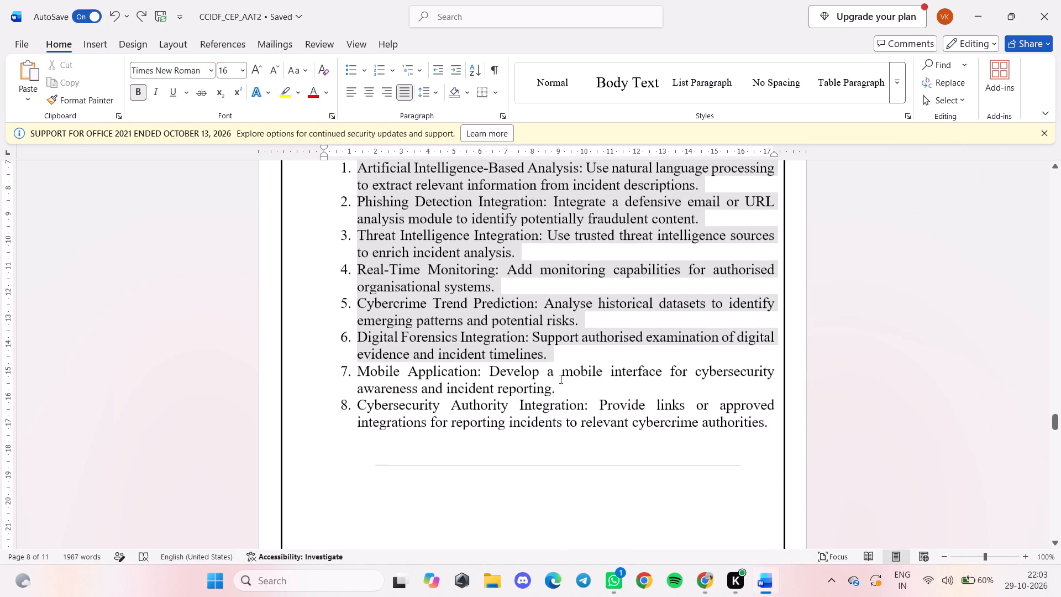
scroll(560, 379, "down", 2)
left_click_drag(560, 379, 792, 397)
key("ctrl+v")
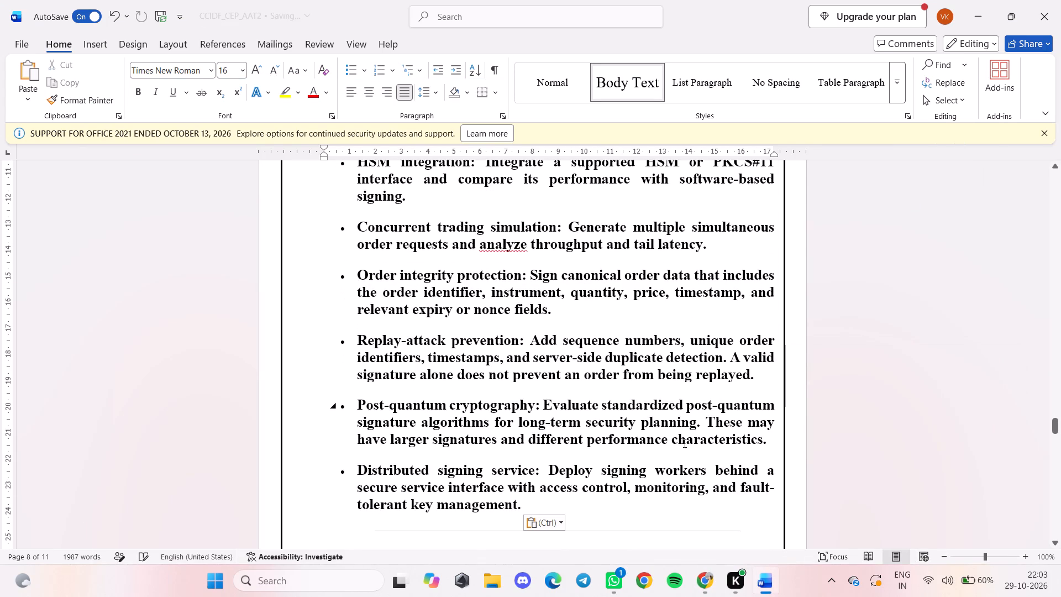
left_click(561, 520)
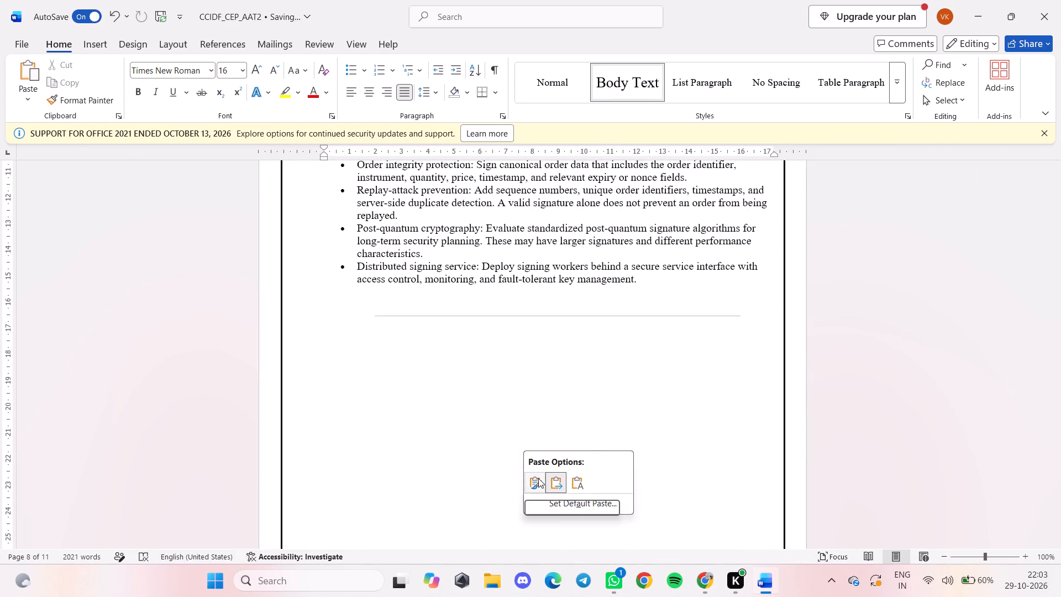
left_click(538, 478)
Review the document from the pasted Possible Extensions through the Program section to the Conclusion page.
scroll(528, 441, "up", 10)
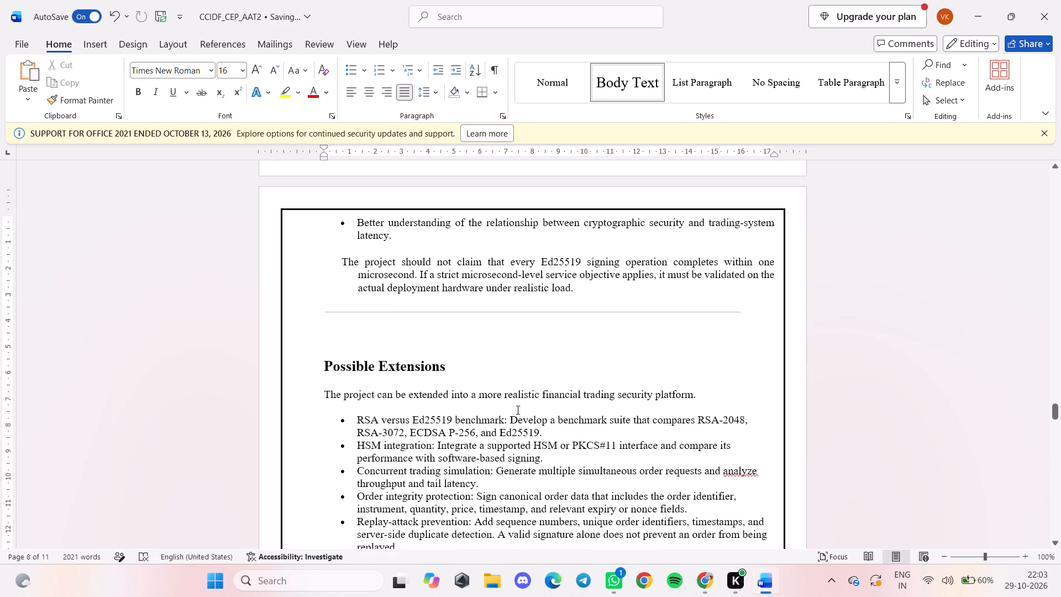
scroll(444, 362, "down", 20)
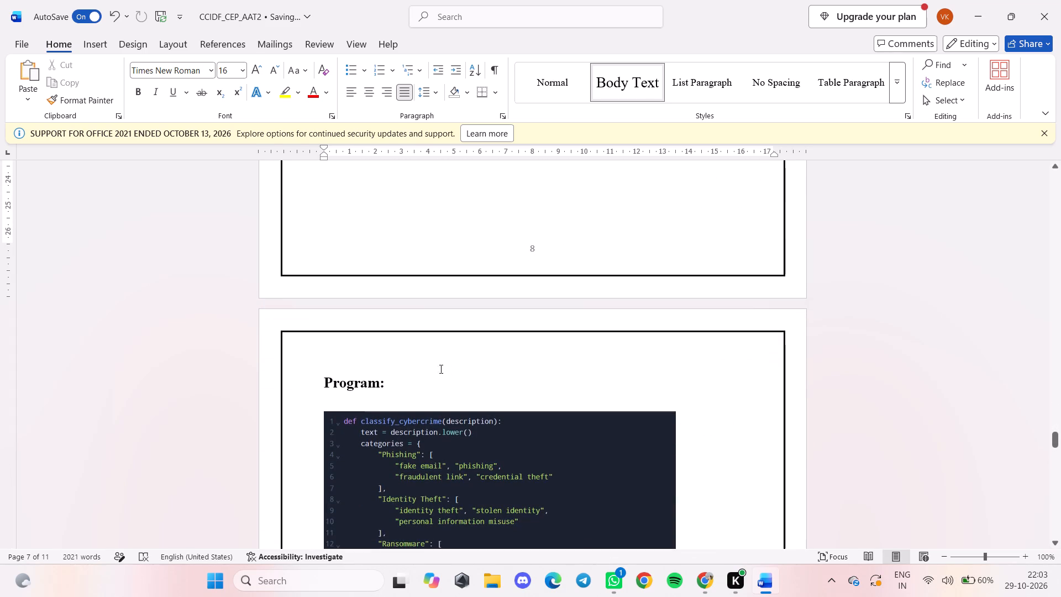
scroll(427, 378, "down", 5)
scroll(427, 378, "up", 4)
scroll(435, 378, "down", 10)
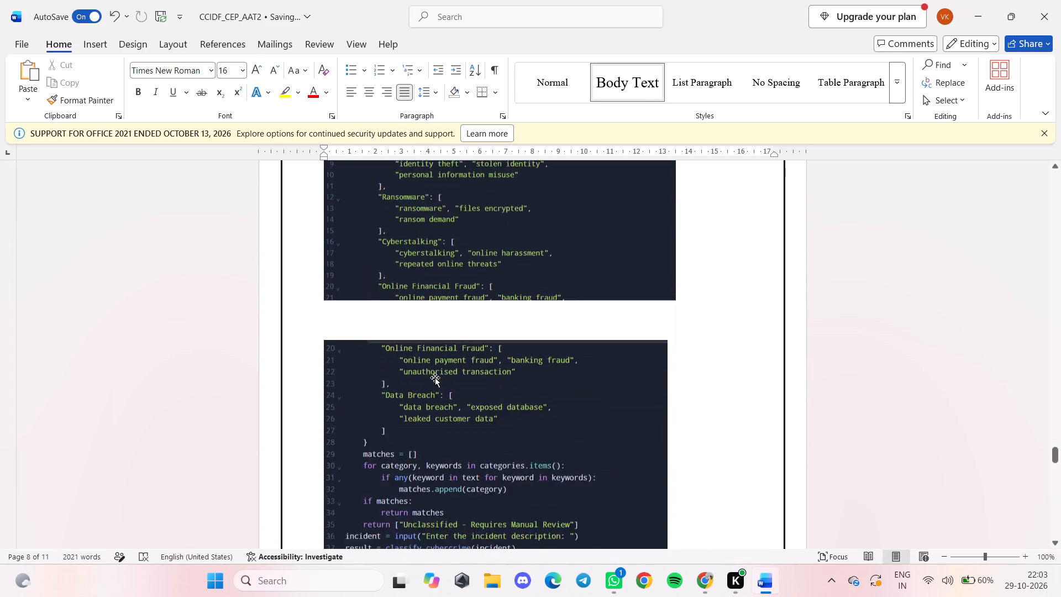
scroll(435, 378, "down", 15)
scroll(435, 378, "down", 15)
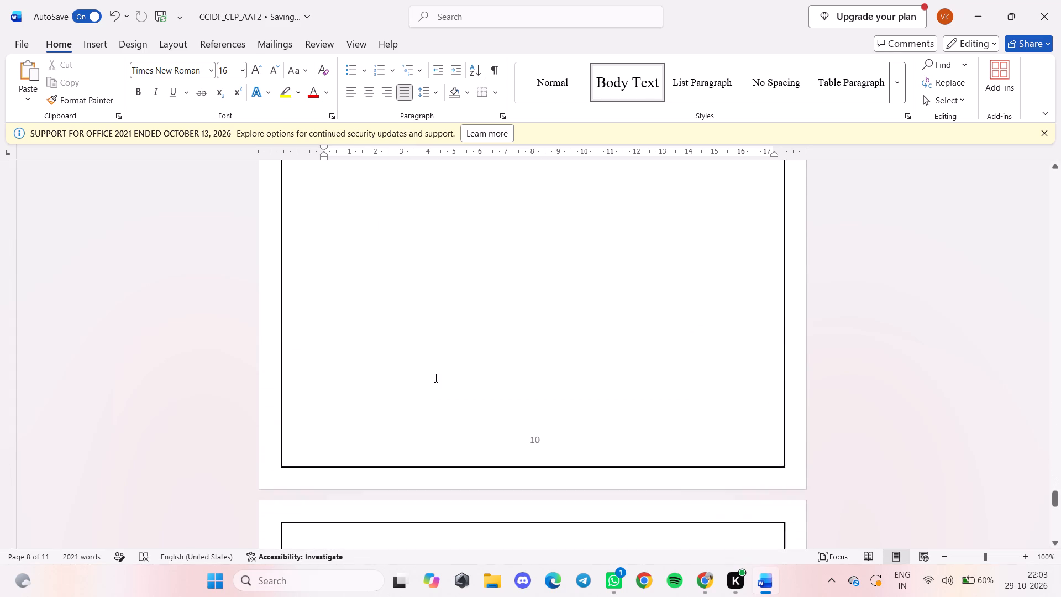
scroll(435, 378, "down", 10)
In the ChatGPT report in Chrome, copy the Conclusion text from "This project examines" through "a lower signing time.".
left_click(711, 580)
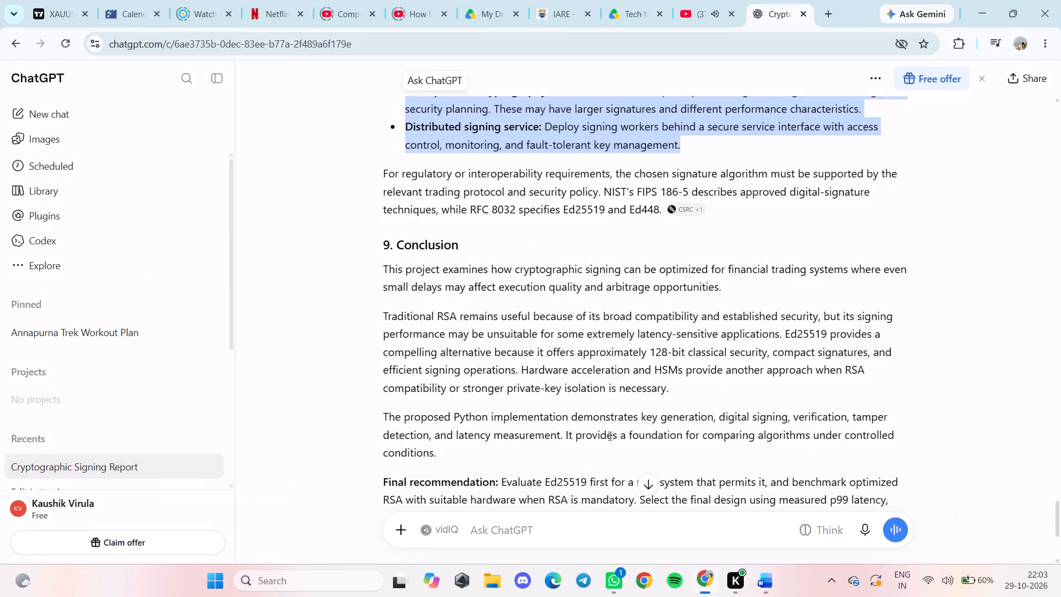
scroll(592, 422, "down", 5)
scroll(502, 374, "up", 3)
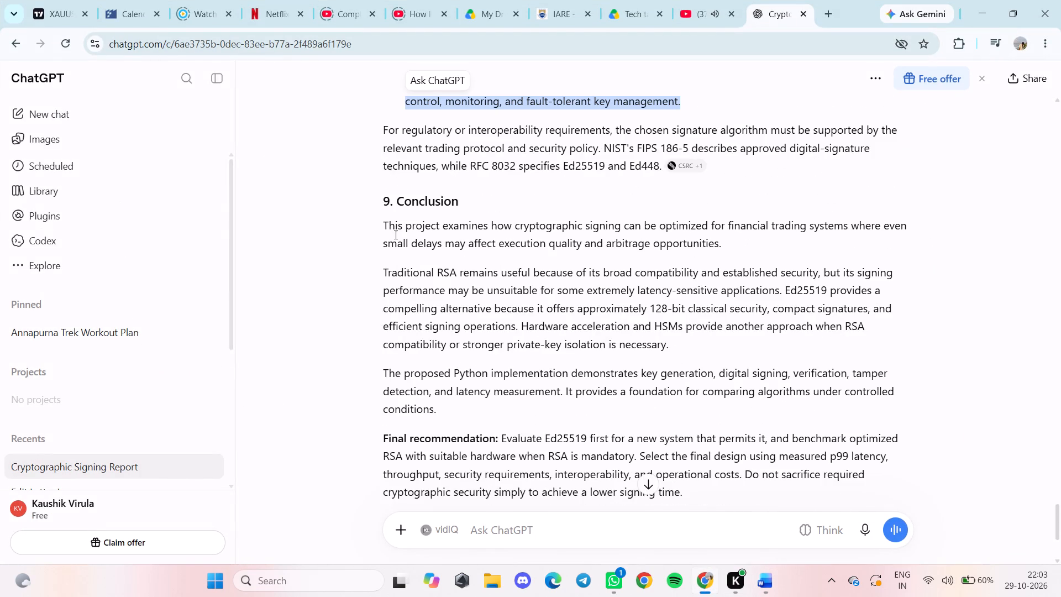
left_click_drag(382, 224, 691, 285)
scroll(704, 392, "down", 4)
key("ctrl+c")
In Word, replace the three cybercrime paragraphs under Conclusion with the copied text, using Keep Source Formatting.
left_click(701, 581)
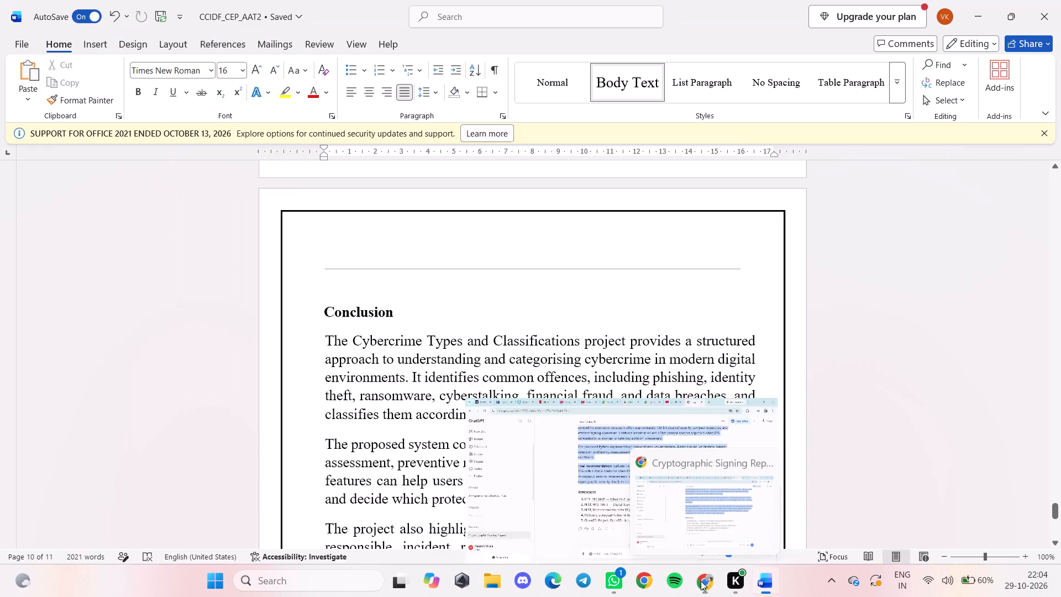
left_click_drag(320, 337, 685, 432)
scroll(542, 443, "down", 5)
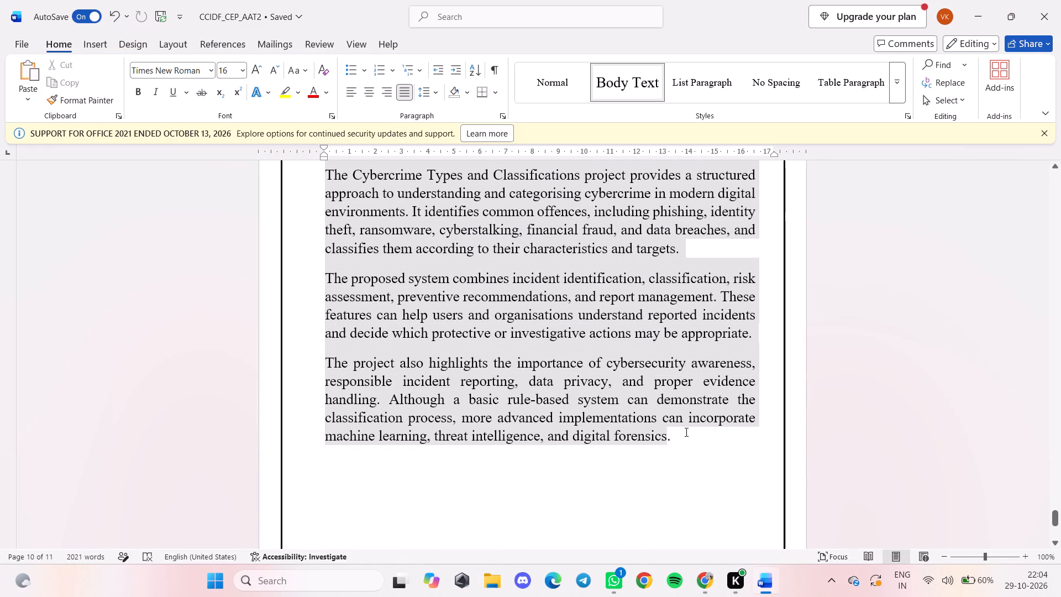
left_click_drag(685, 432, 687, 432)
key("ctrl+v")
left_click(435, 510)
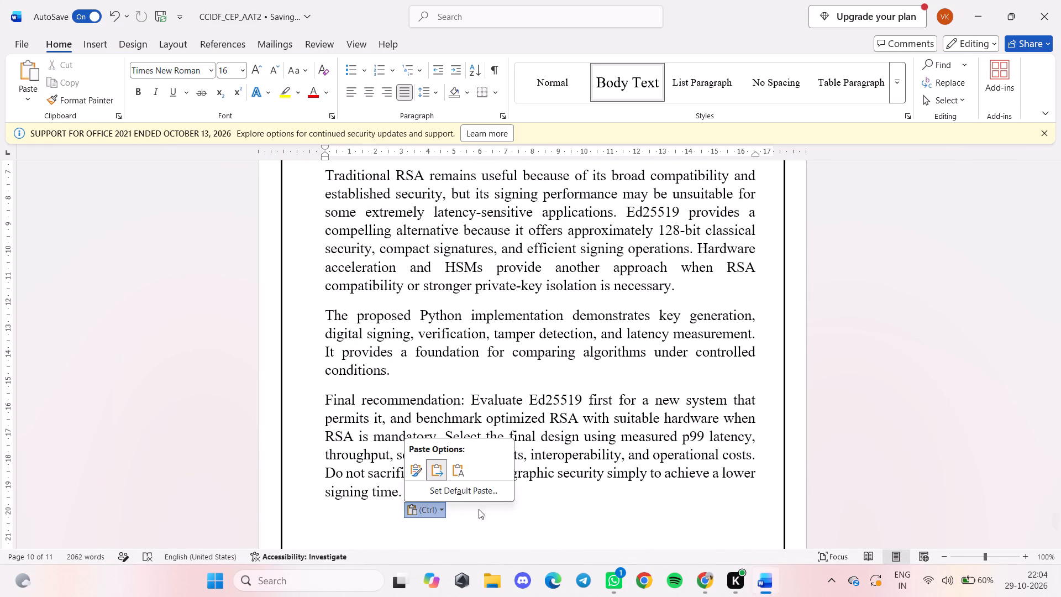
left_click(417, 472)
left_click(498, 389)
scroll(501, 392, "up", 4)
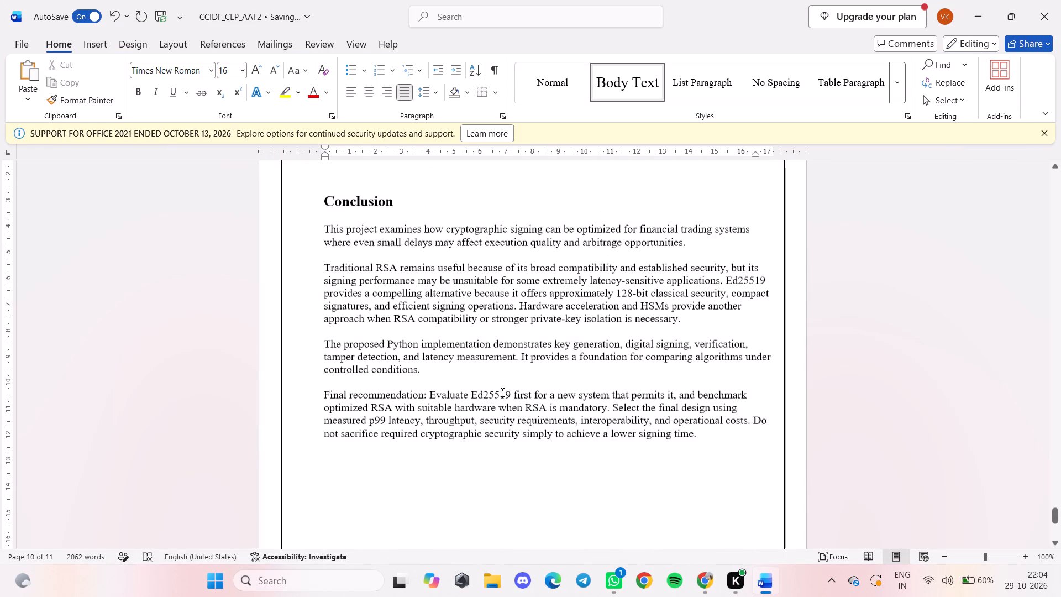
scroll(501, 392, "down", 19)
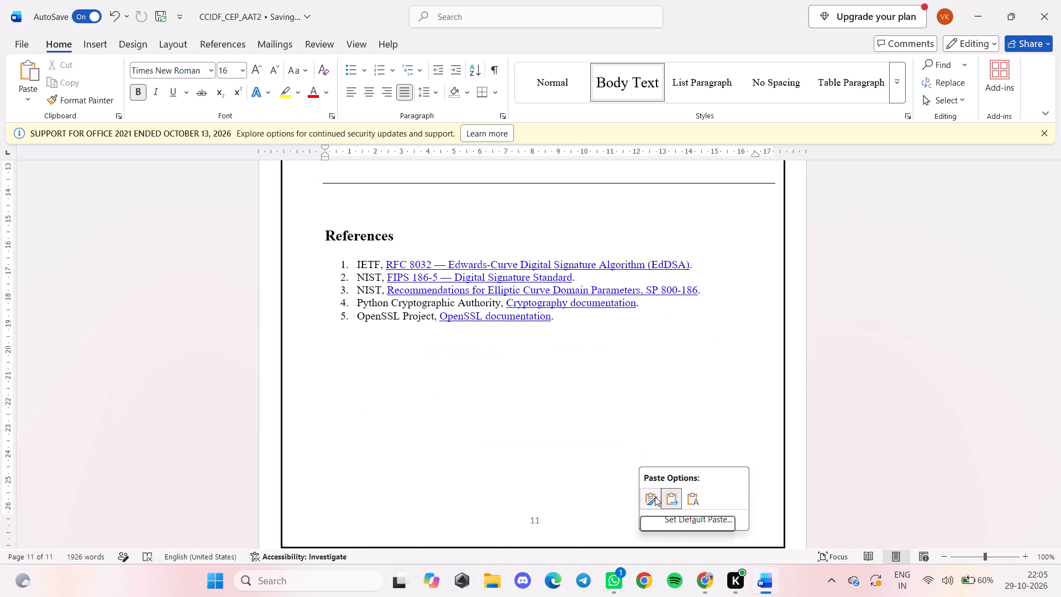
left_click(655, 496)
left_click(647, 396)
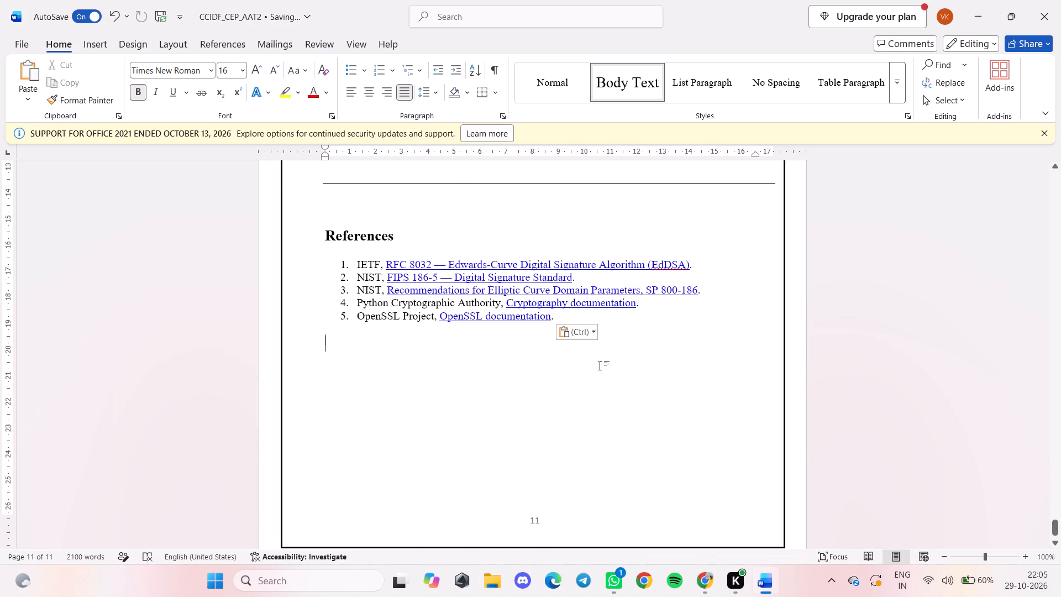
Review the report from the References section back to the cover page, checking the replaced content and formatting.
scroll(637, 385, "down", 5)
scroll(637, 385, "up", 6)
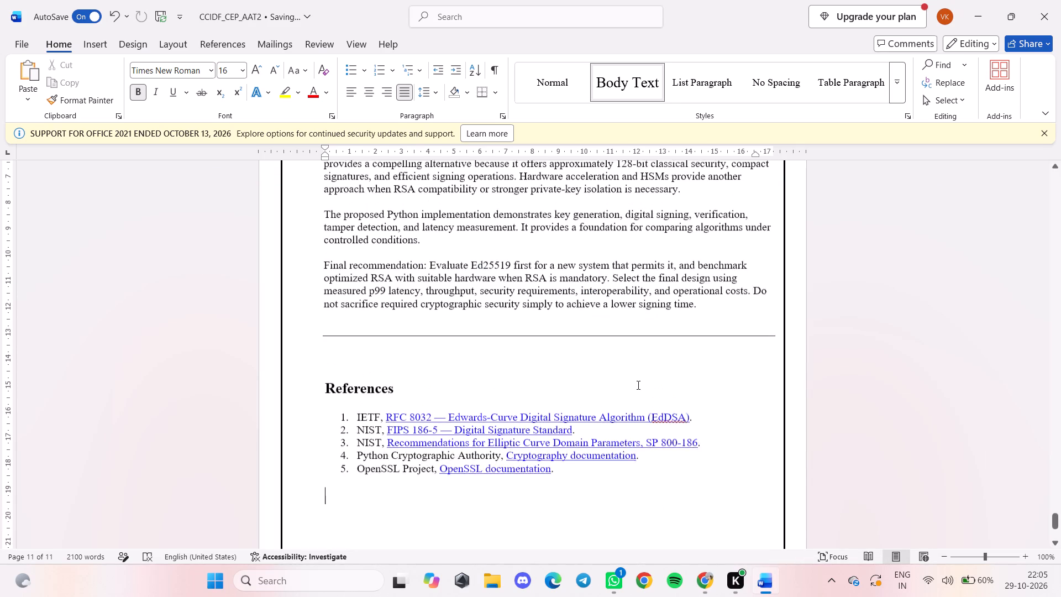
scroll(637, 385, "up", 20)
scroll(637, 385, "up", 2)
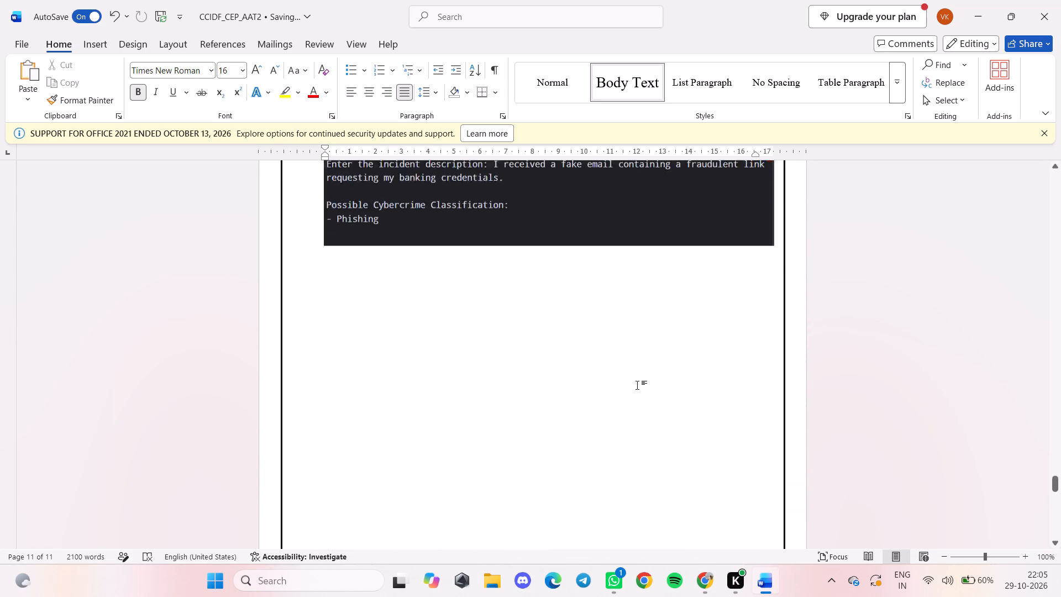
scroll(637, 385, "up", 11)
scroll(514, 400, "up", 9)
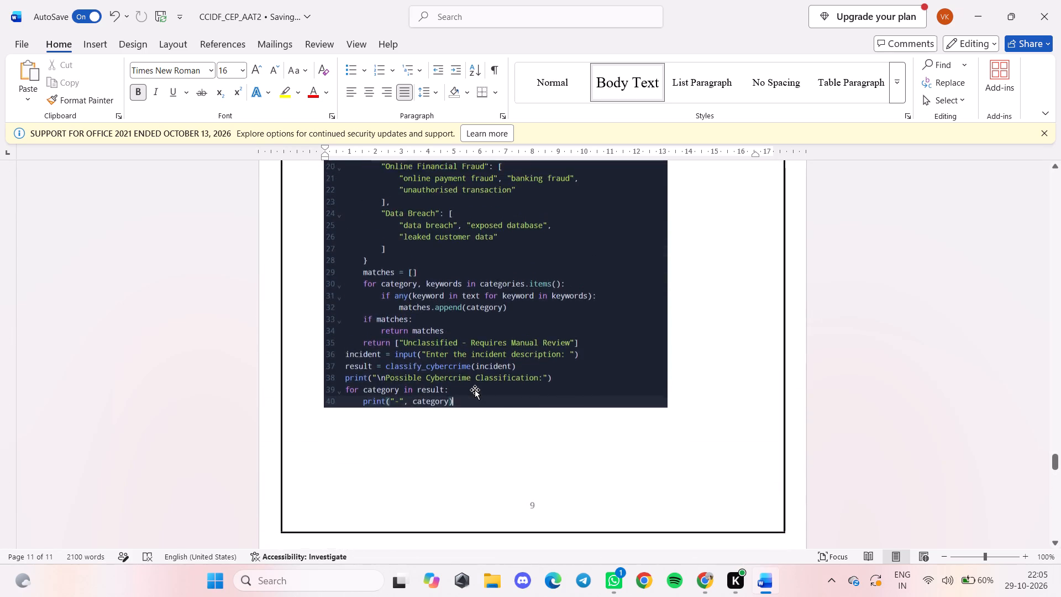
scroll(475, 390, "up", 16)
scroll(475, 390, "up", 12)
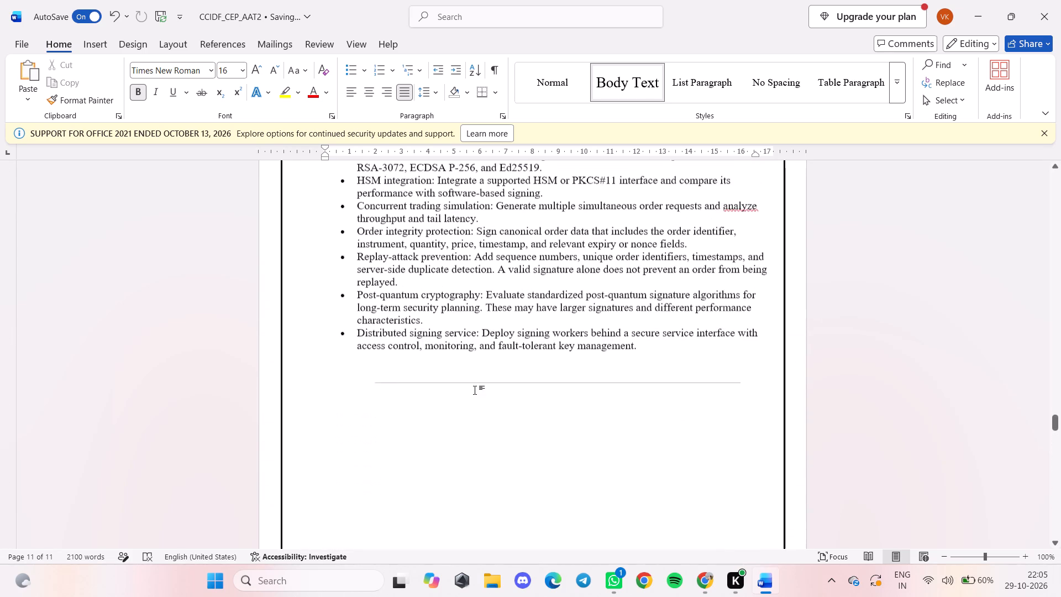
scroll(475, 390, "up", 11)
scroll(475, 390, "up", 10)
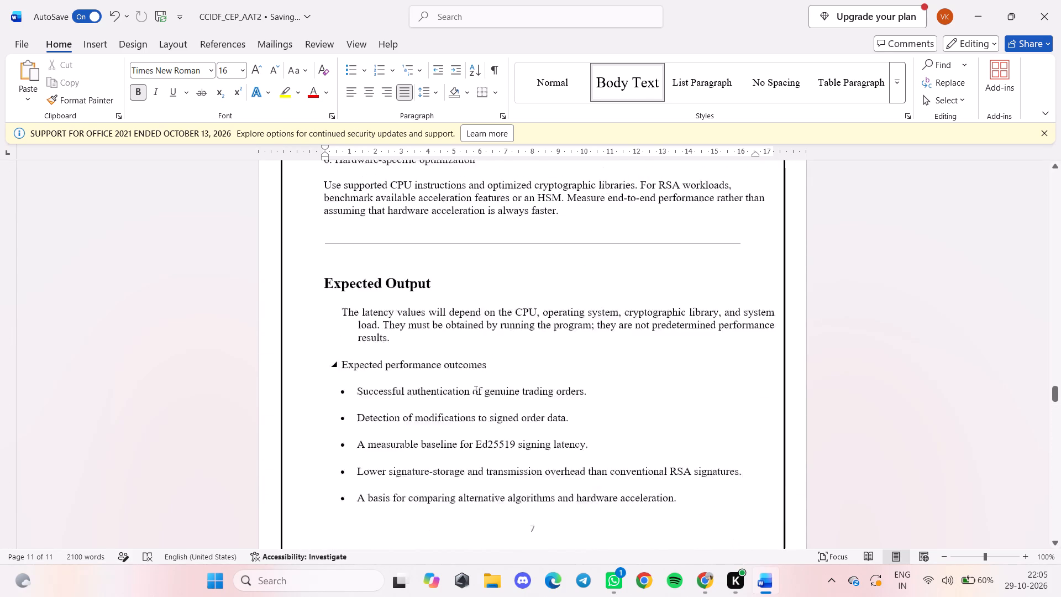
scroll(475, 390, "up", 19)
scroll(475, 390, "up", 3)
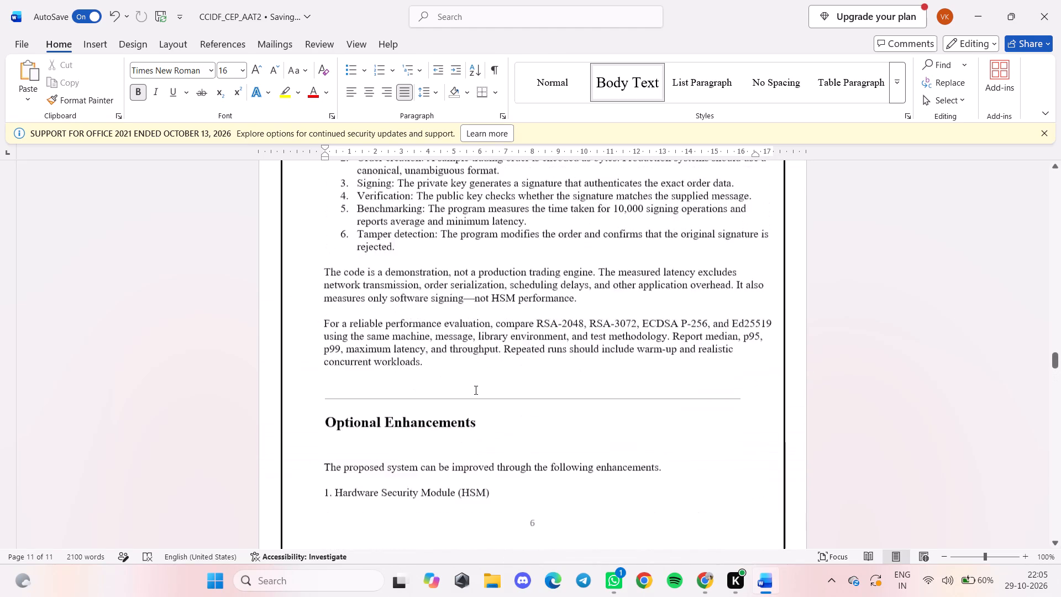
scroll(475, 390, "up", 12)
scroll(475, 390, "up", 15)
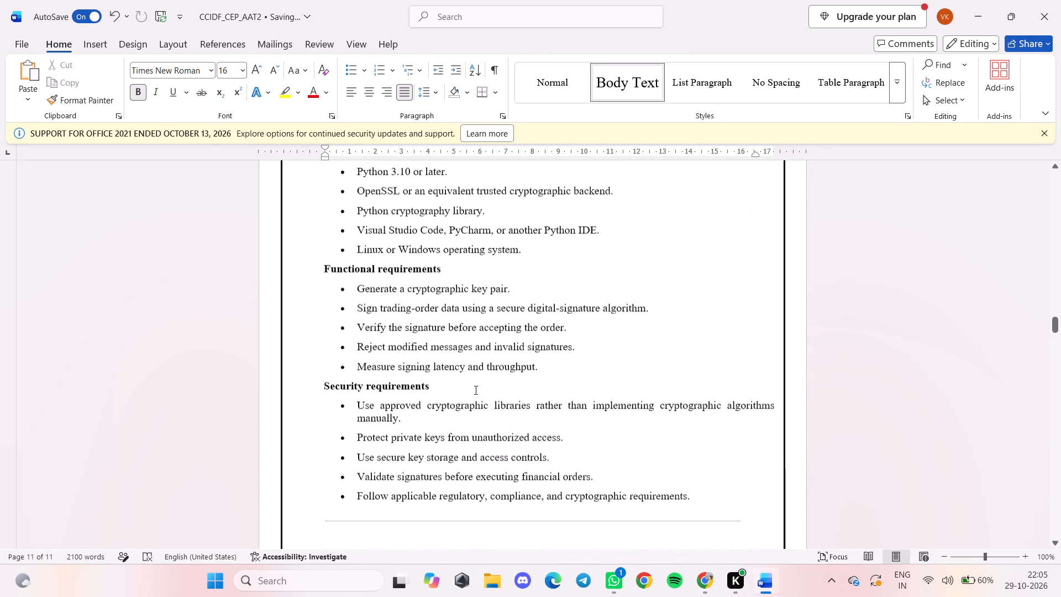
scroll(475, 390, "up", 15)
scroll(475, 390, "up", 9)
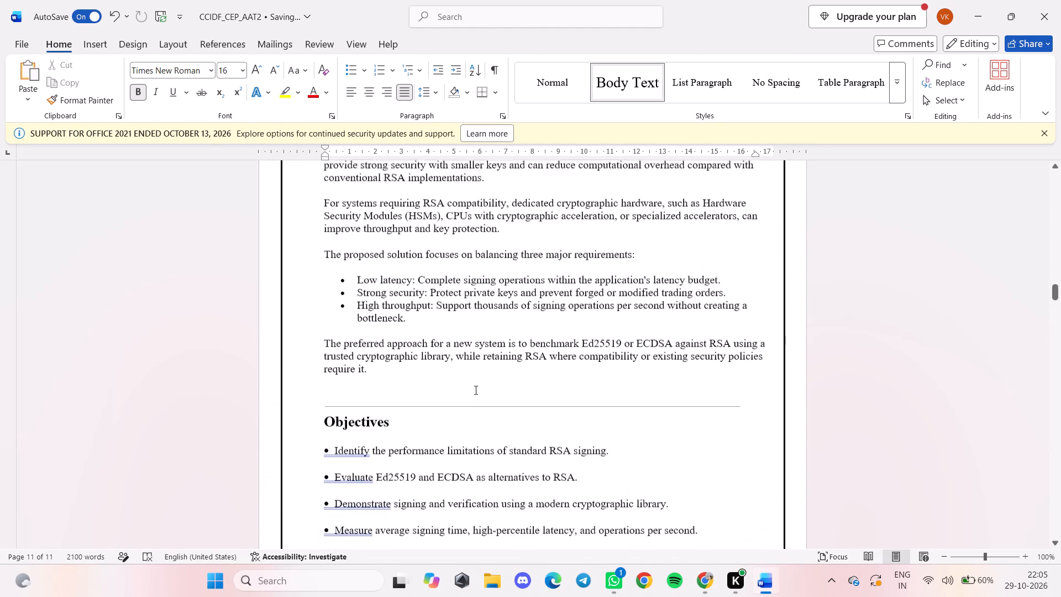
scroll(475, 390, "up", 3)
scroll(475, 390, "up", 20)
scroll(475, 390, "up", 5)
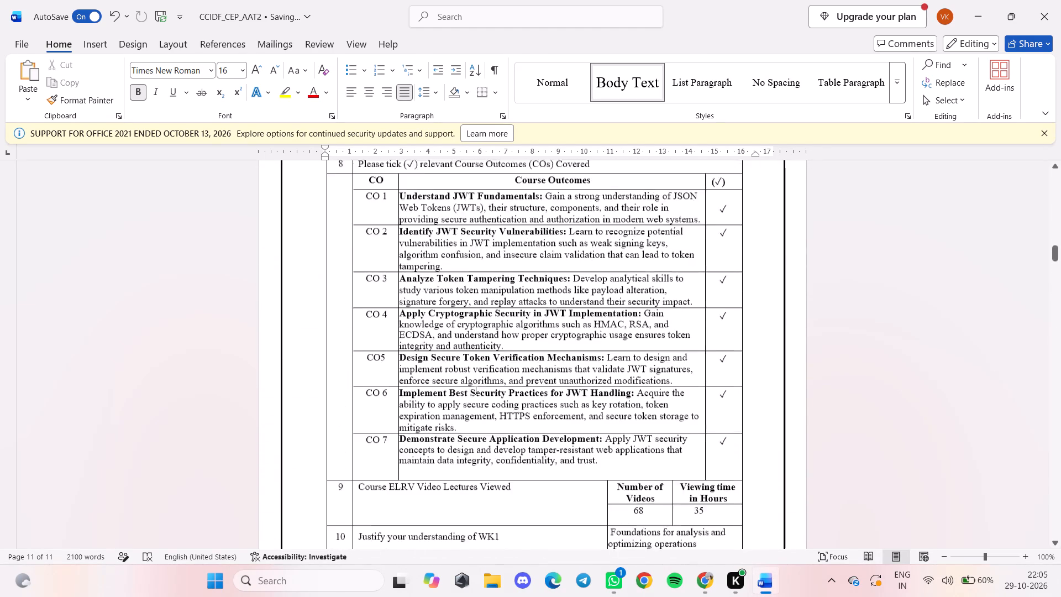
scroll(475, 390, "up", 20)
scroll(475, 390, "up", 10)
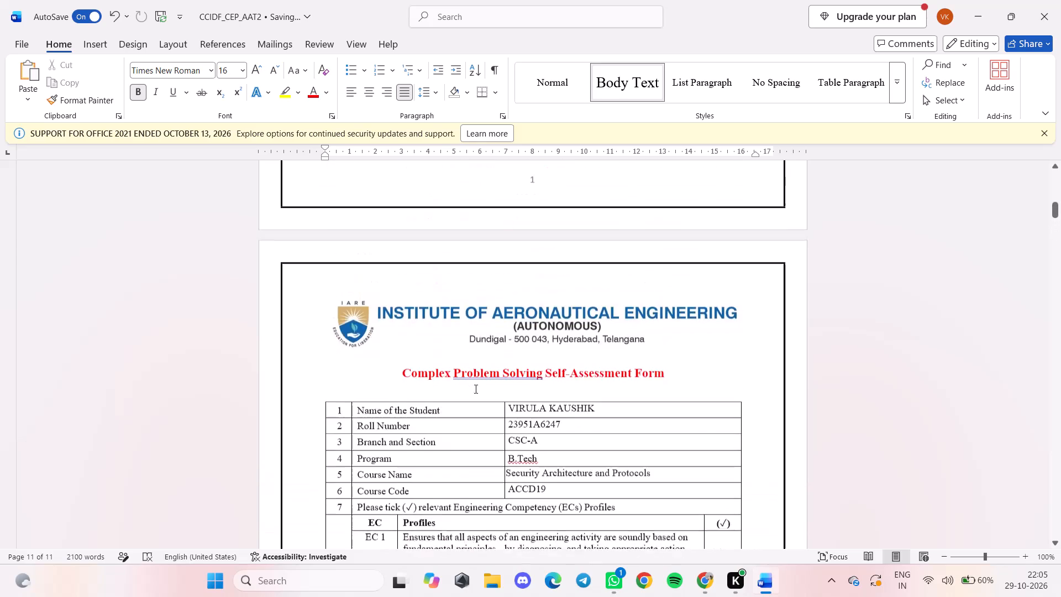
scroll(666, 397, "up", 11)
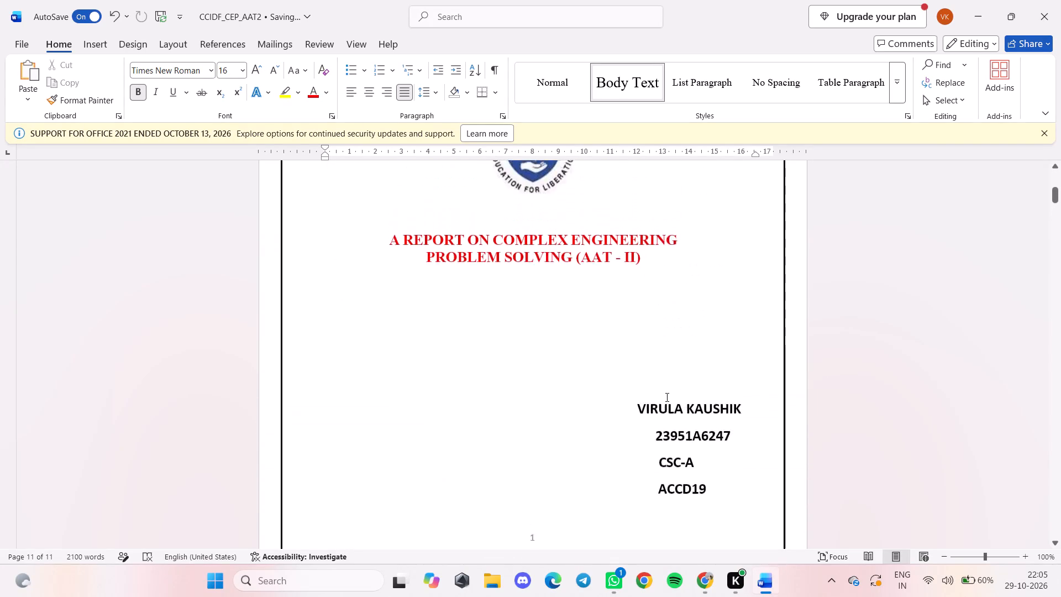
scroll(666, 397, "up", 1)
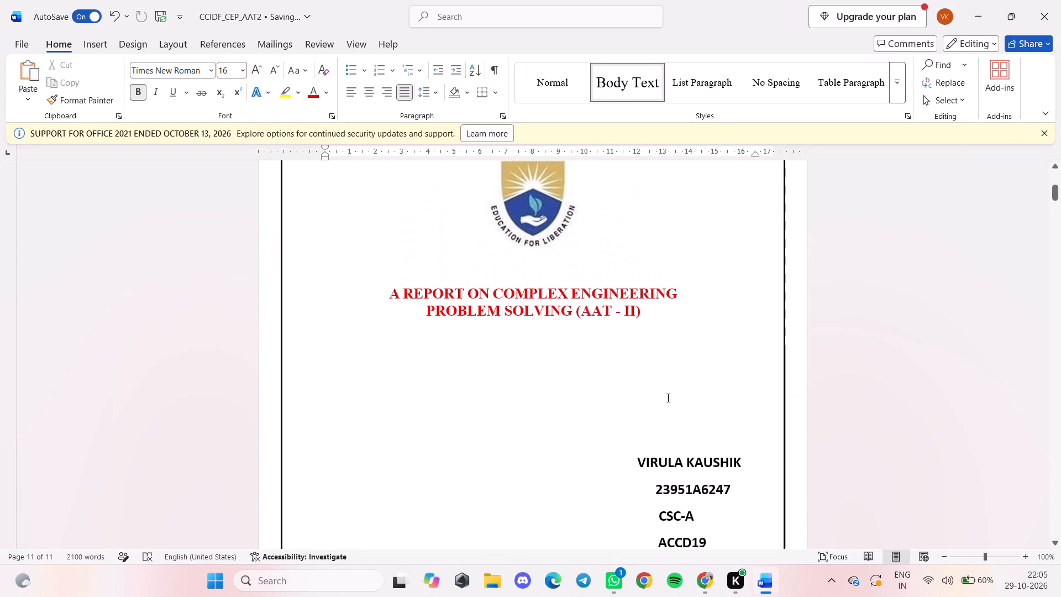
Left-align the cover page's student details block containing the name, roll number, section and course code.
left_click_drag(723, 541, 638, 448)
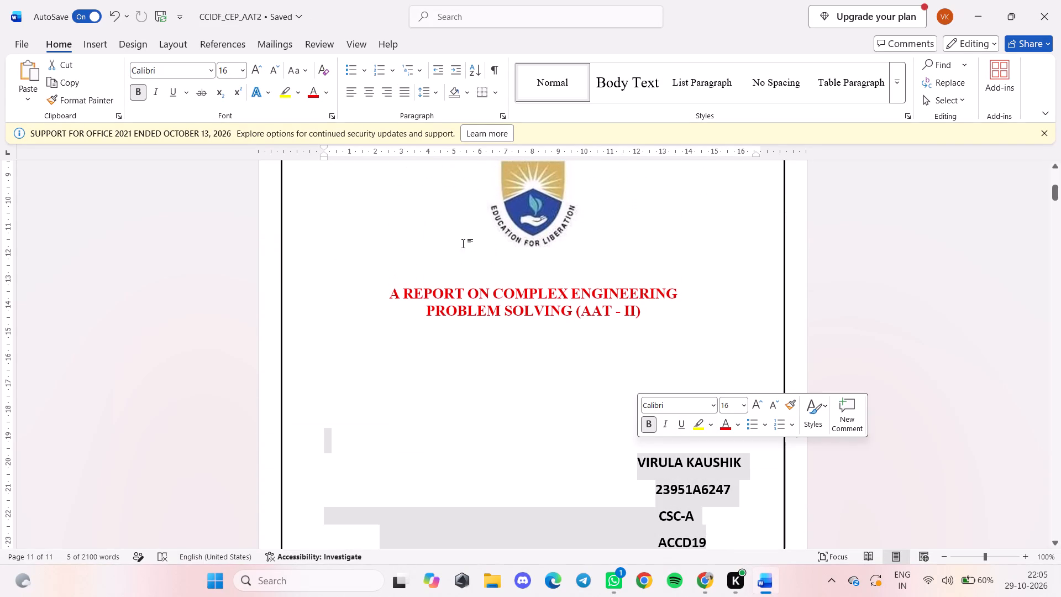
left_click(358, 96)
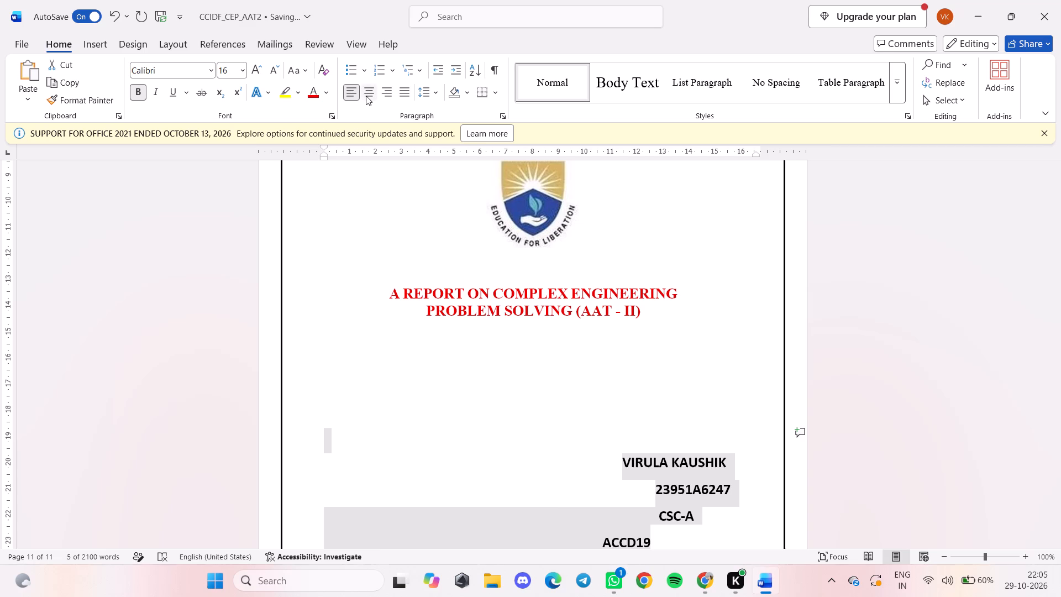
left_click(367, 96)
left_click(379, 94)
left_click(395, 93)
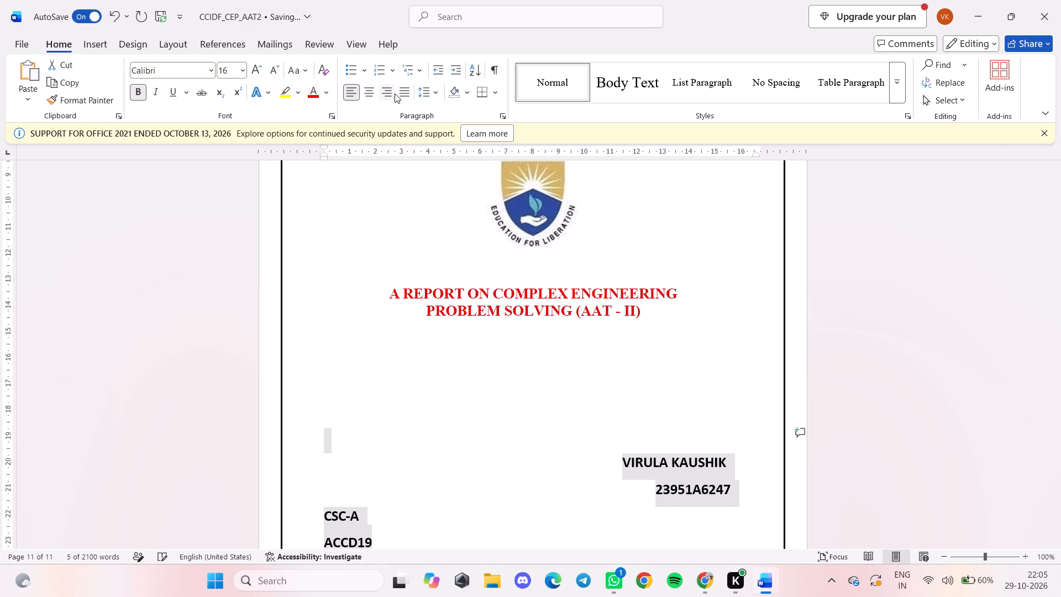
left_click(376, 93)
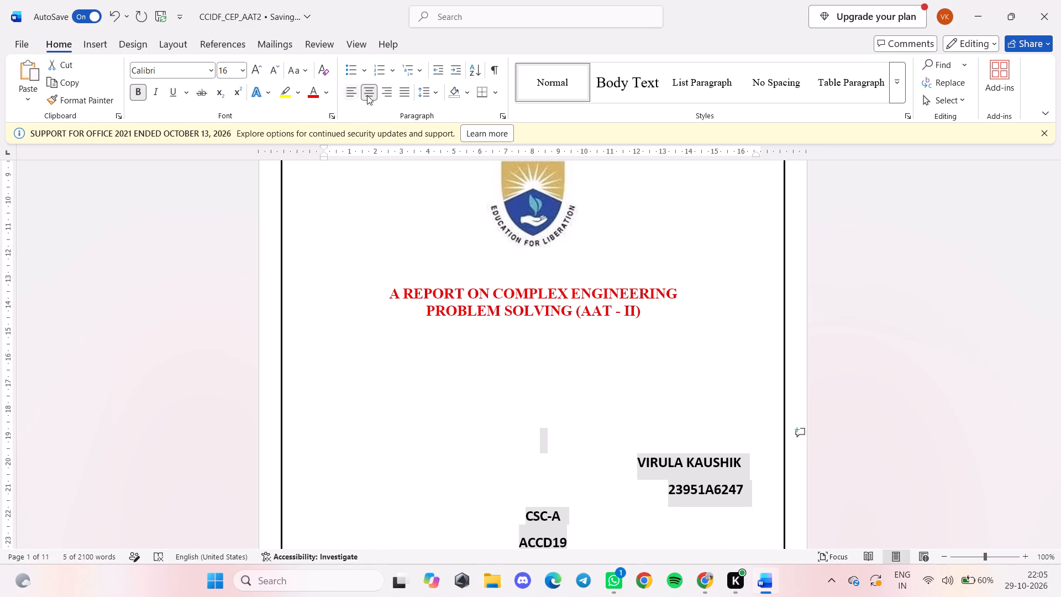
left_click(382, 91)
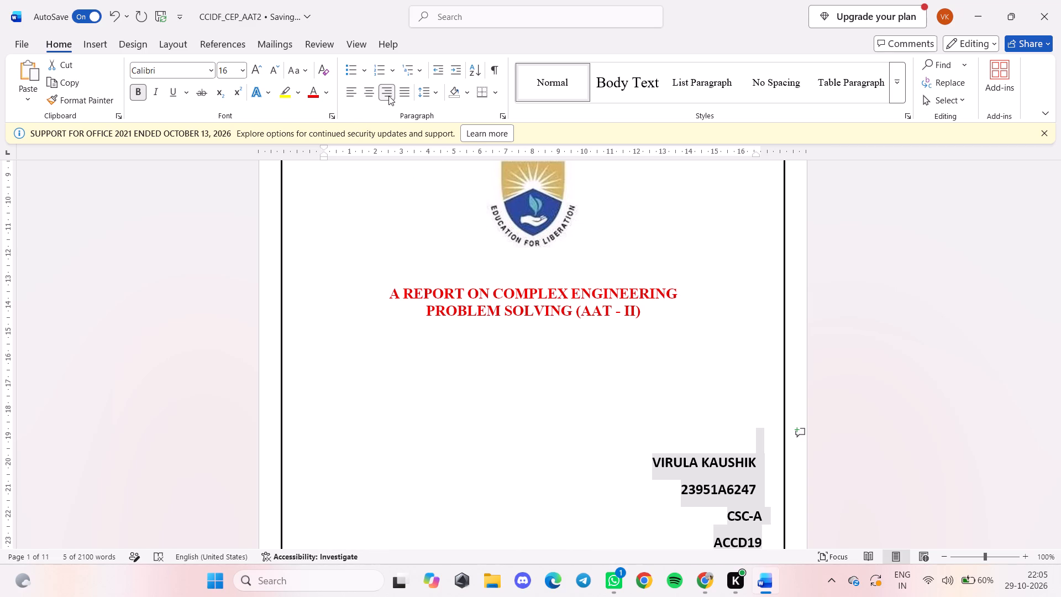
left_click(348, 88)
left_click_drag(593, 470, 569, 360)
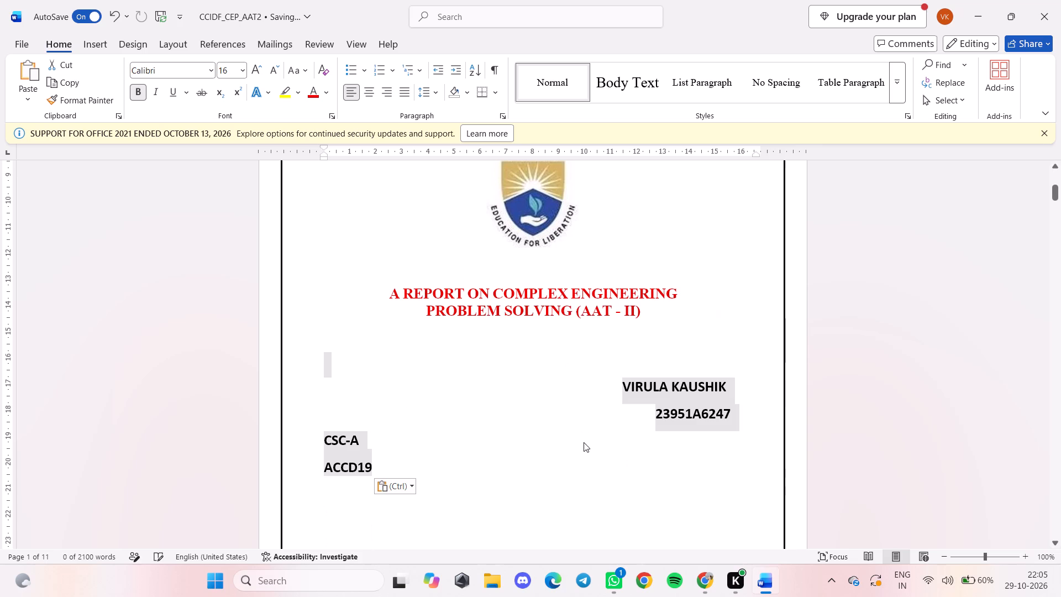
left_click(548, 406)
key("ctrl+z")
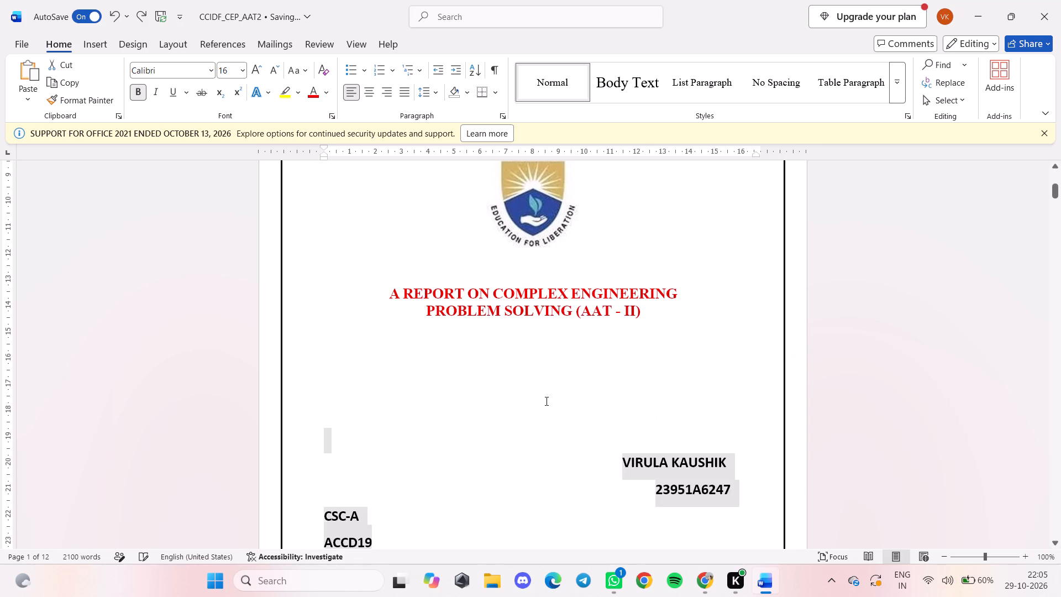
Remove the leftover indents before the student name and roll number on the cover page, lining them up with CSC-A and ACCD19.
scroll(545, 401, "down", 4)
left_click(591, 339)
left_click(645, 358)
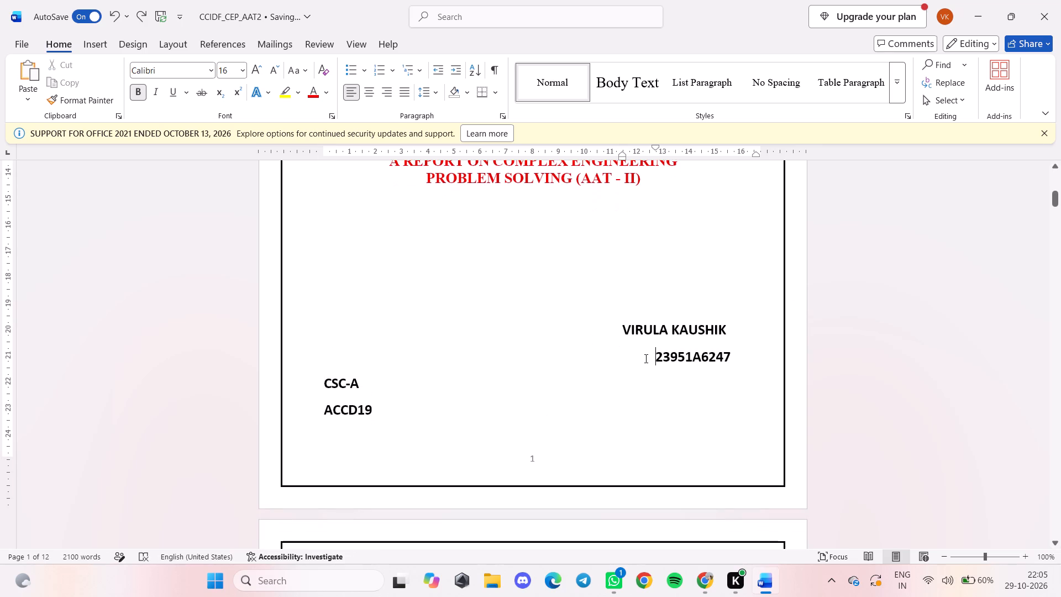
key("BackSpace")
left_click(616, 327)
key("BackSpace")
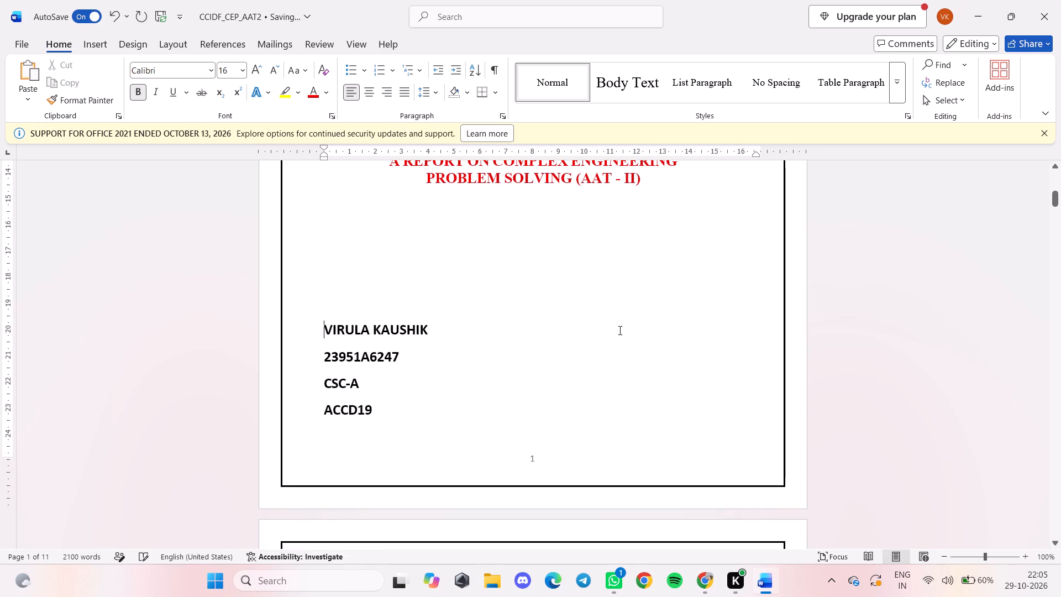
left_click(525, 399)
left_click(862, 376)
scroll(775, 369, "down", 5)
Switch to Chrome, check the live trading stream and examine the XAUUSD chart on the 1-minute and 5-minute timeframes.
left_click(712, 577)
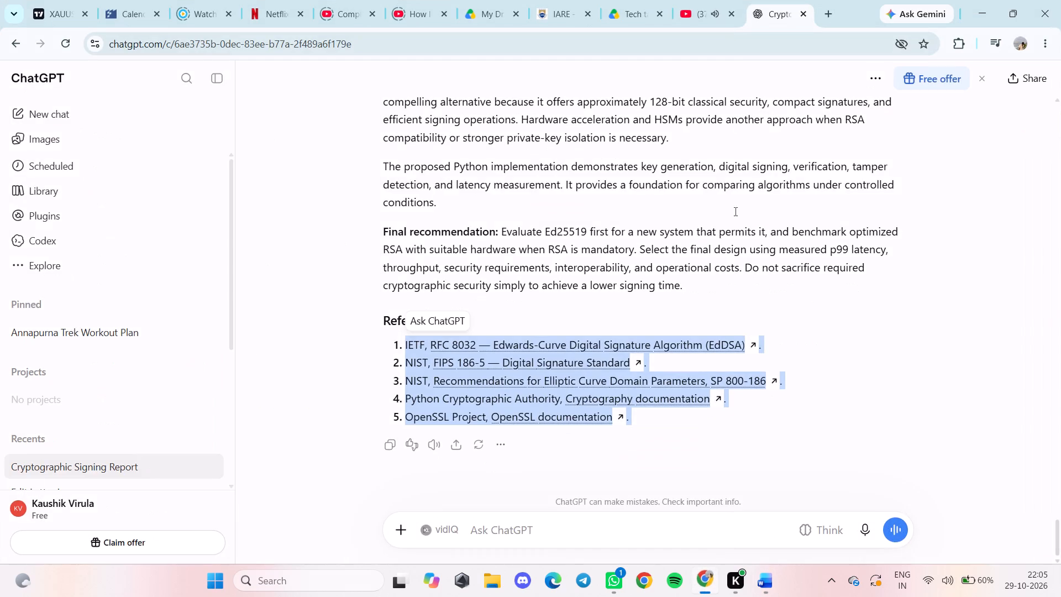
left_click(716, 0)
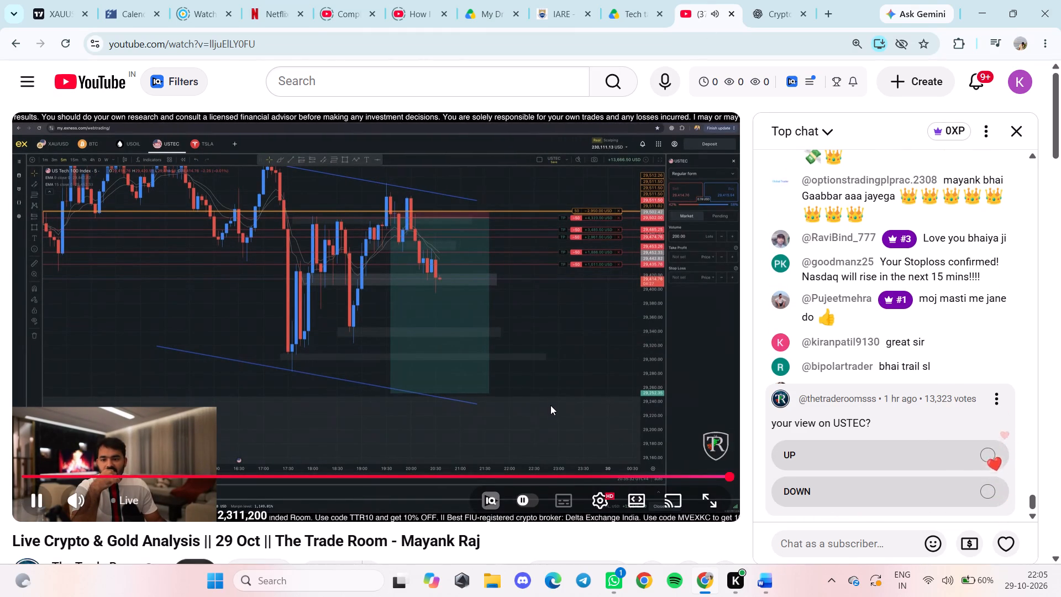
left_click(37, 0)
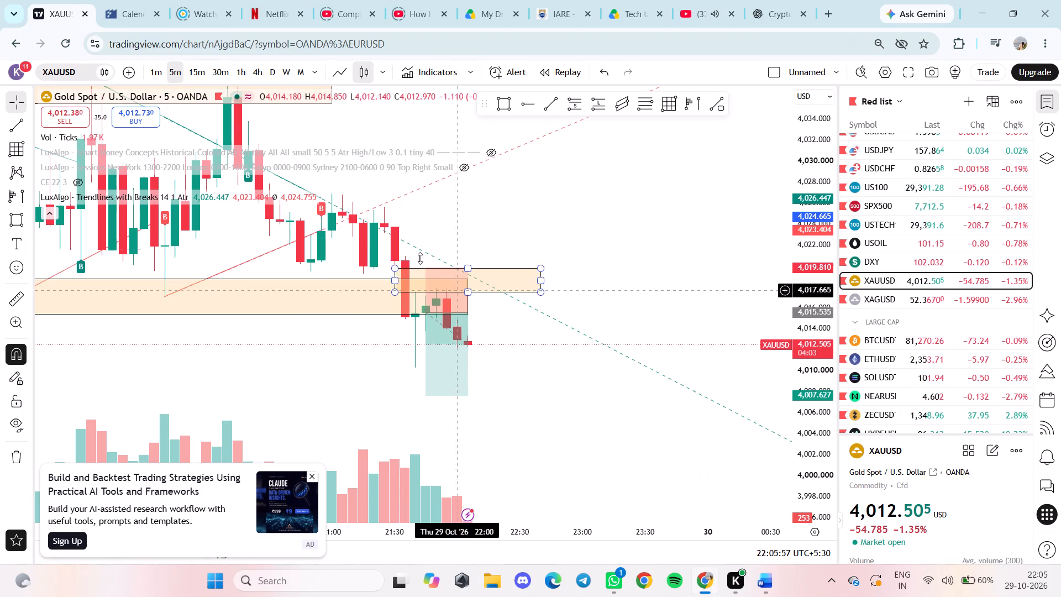
left_click(153, 66)
scroll(528, 324, "down", 7)
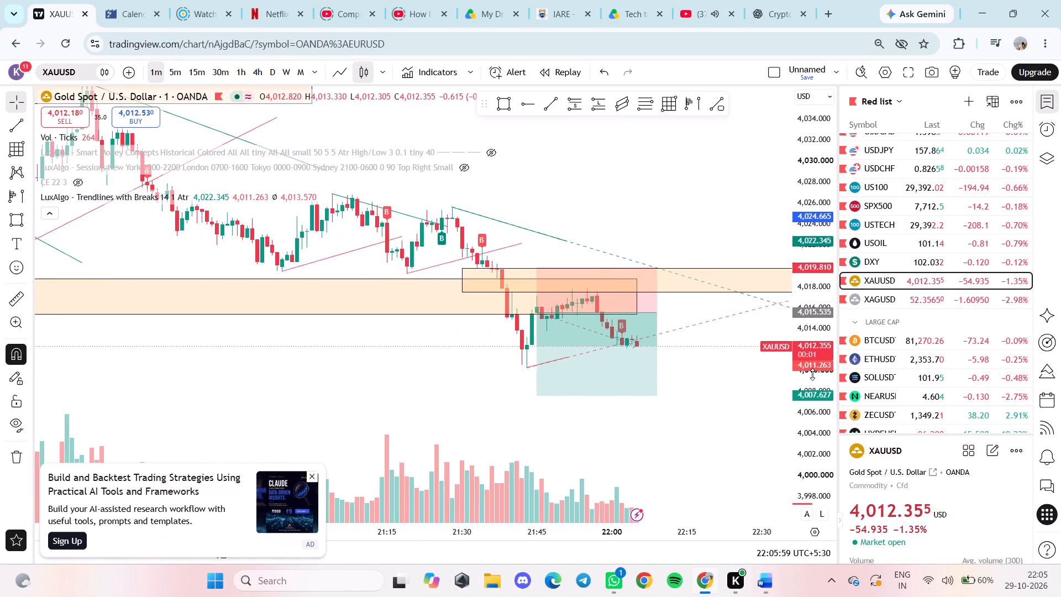
left_click_drag(823, 448, 776, 212)
left_click_drag(734, 426, 658, 314)
scroll(627, 311, "up", 3)
left_click_drag(606, 291, 585, 331)
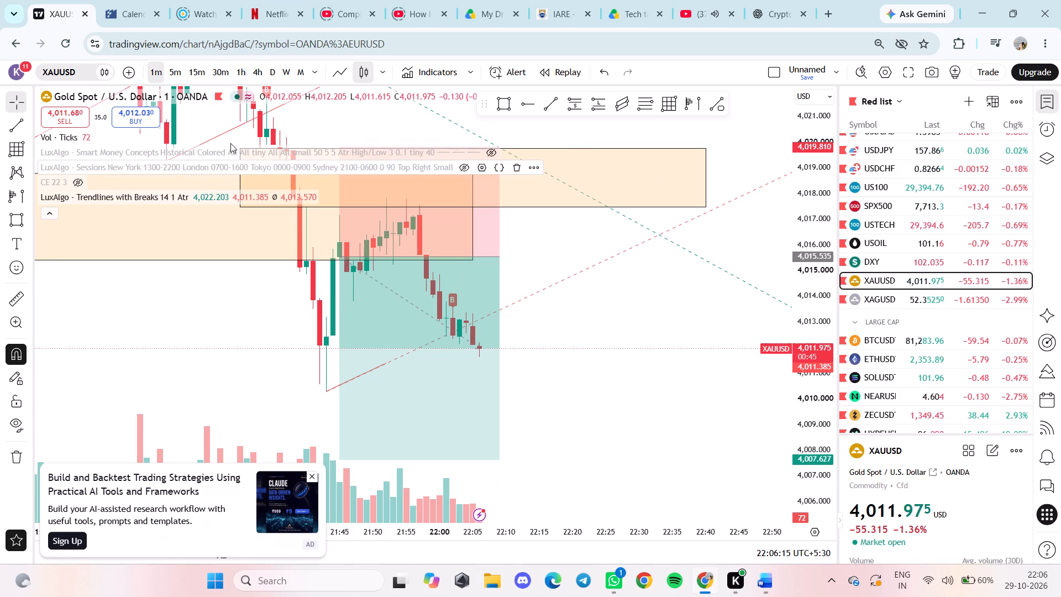
left_click(182, 77)
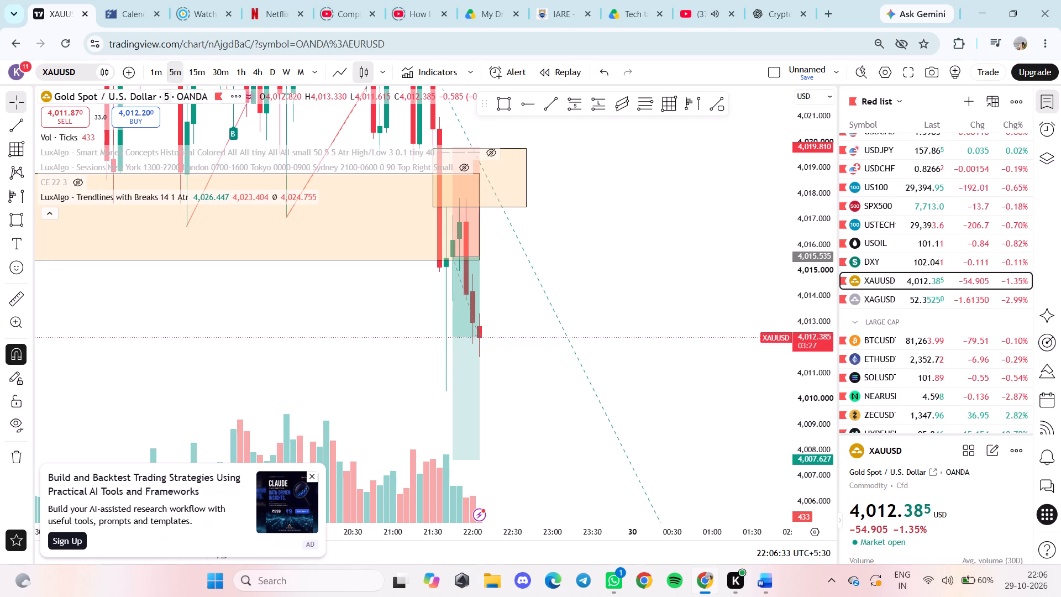
left_click_drag(800, 157, 812, 351)
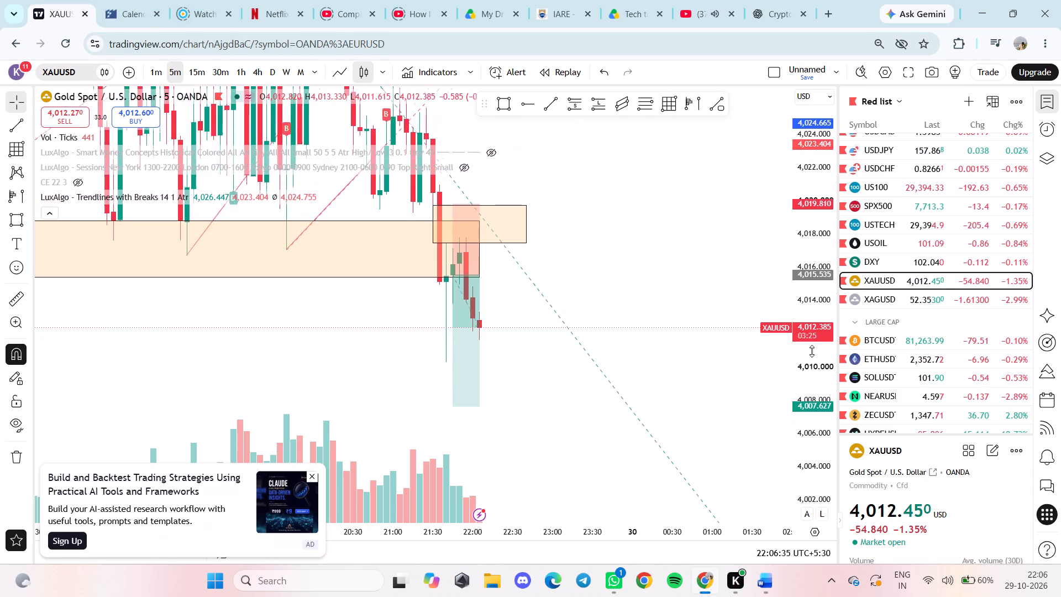
left_click_drag(812, 351, 799, 364)
left_click(759, 0)
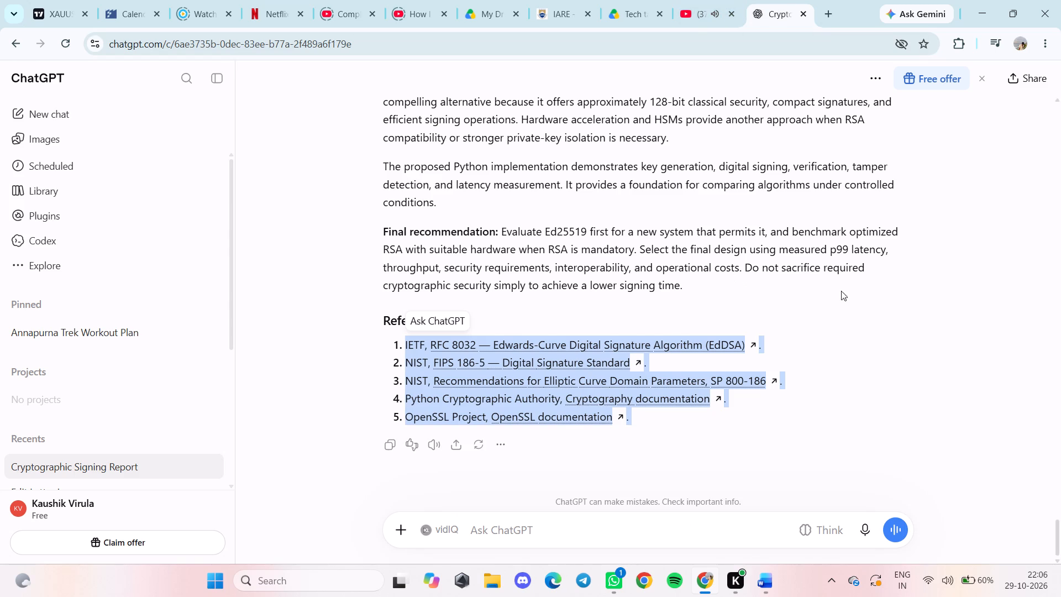
left_click(878, 291)
Return to Word and export the report to the Desktop as a PDF named sap aat2.
left_click(699, 580)
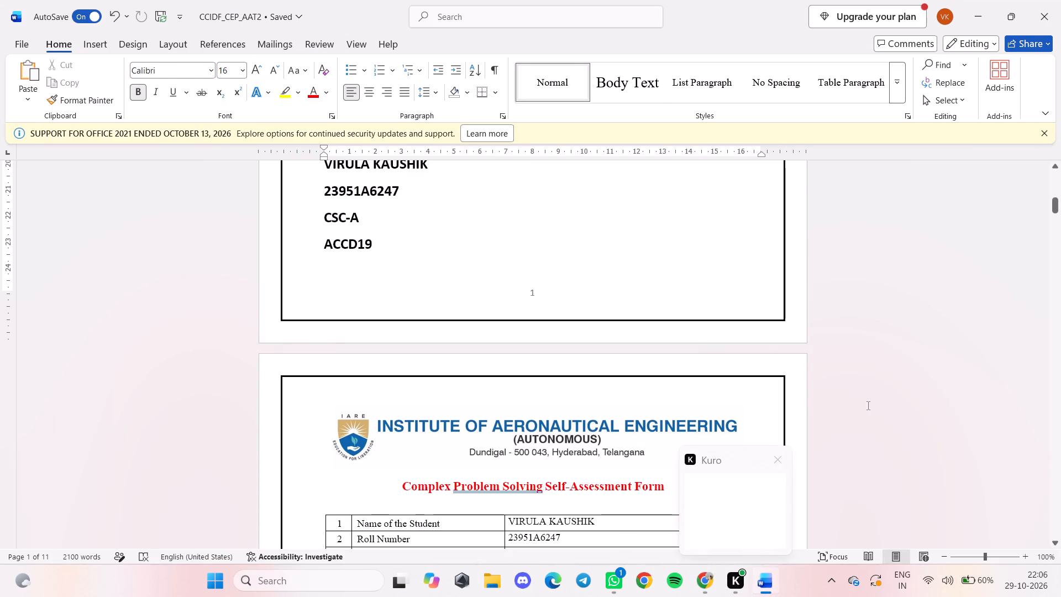
left_click(915, 396)
left_click(27, 46)
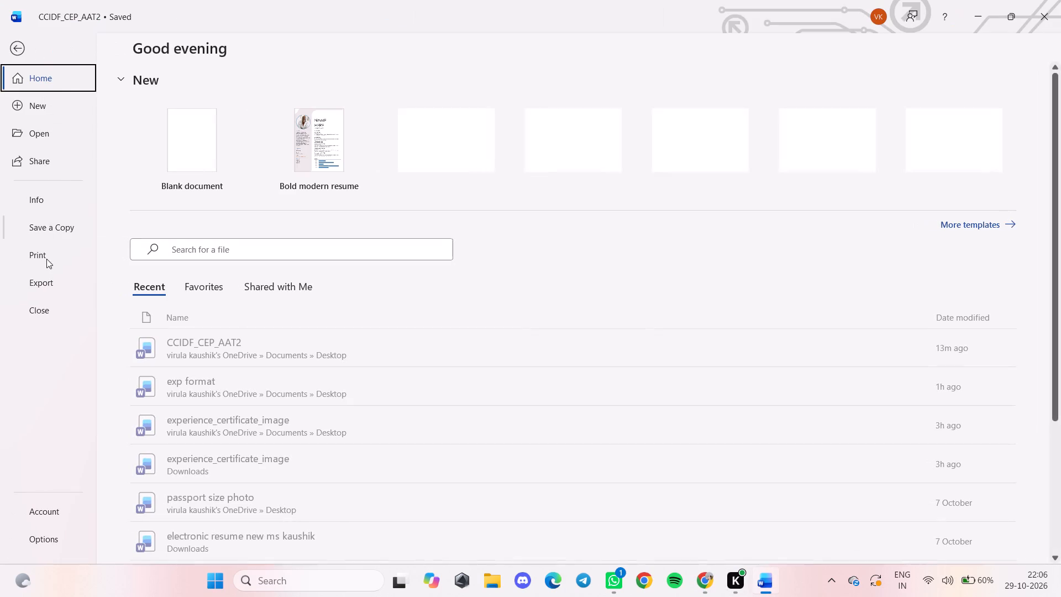
left_click(49, 277)
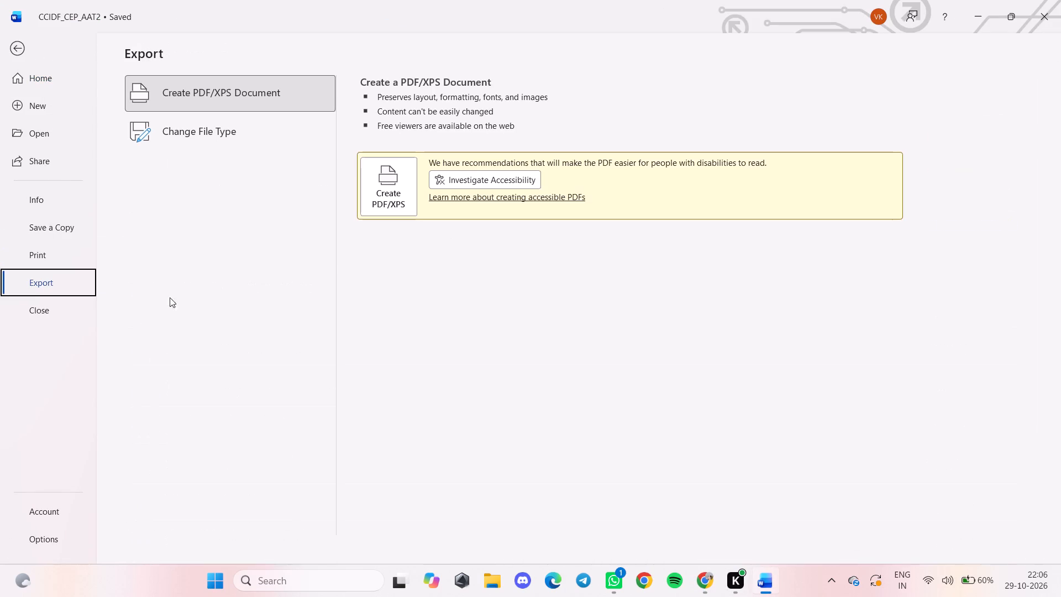
left_click(399, 180)
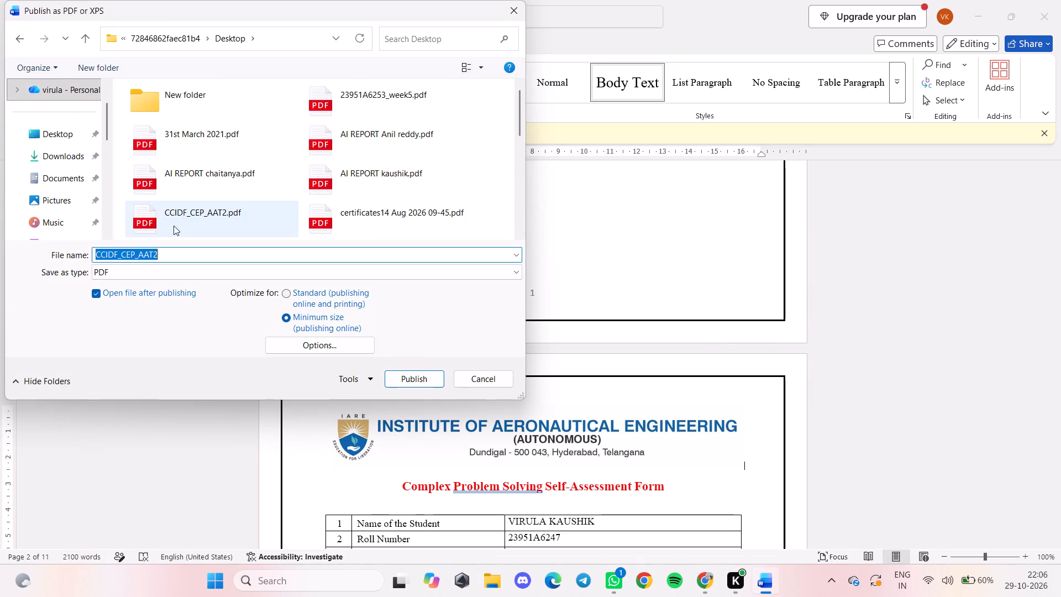
left_click(175, 251)
left_click_drag(175, 251, 169, 253)
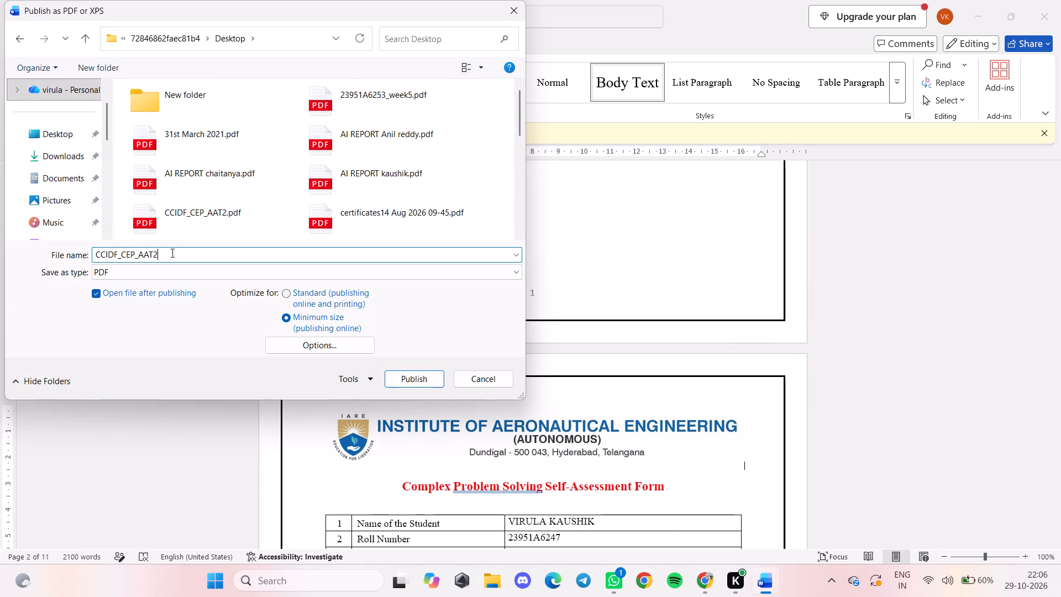
left_click_drag(169, 253, 73, 253)
type("sap")
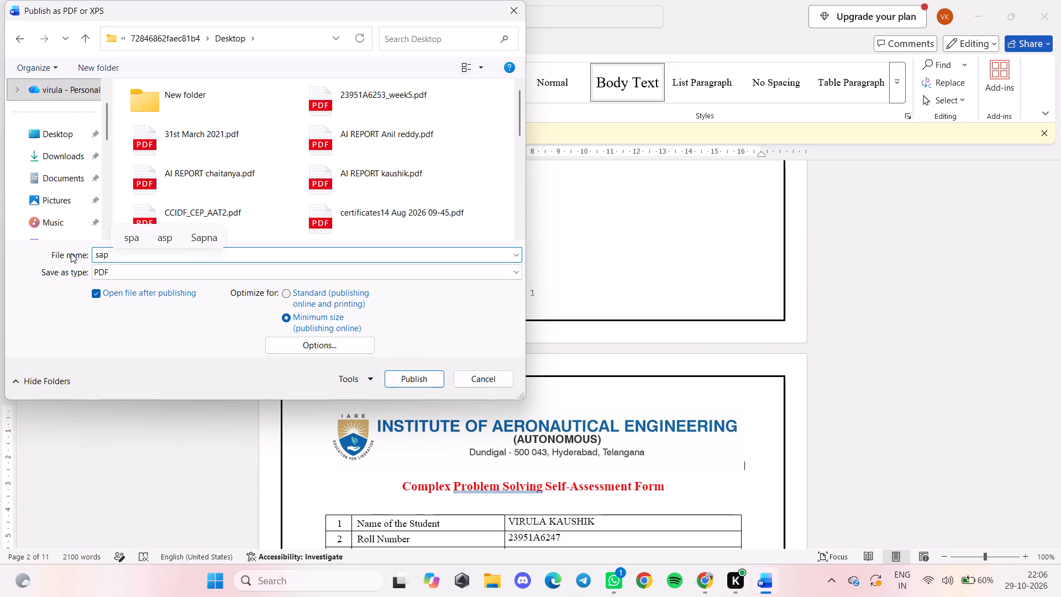
key("space")
type("aat2")
left_click(74, 142)
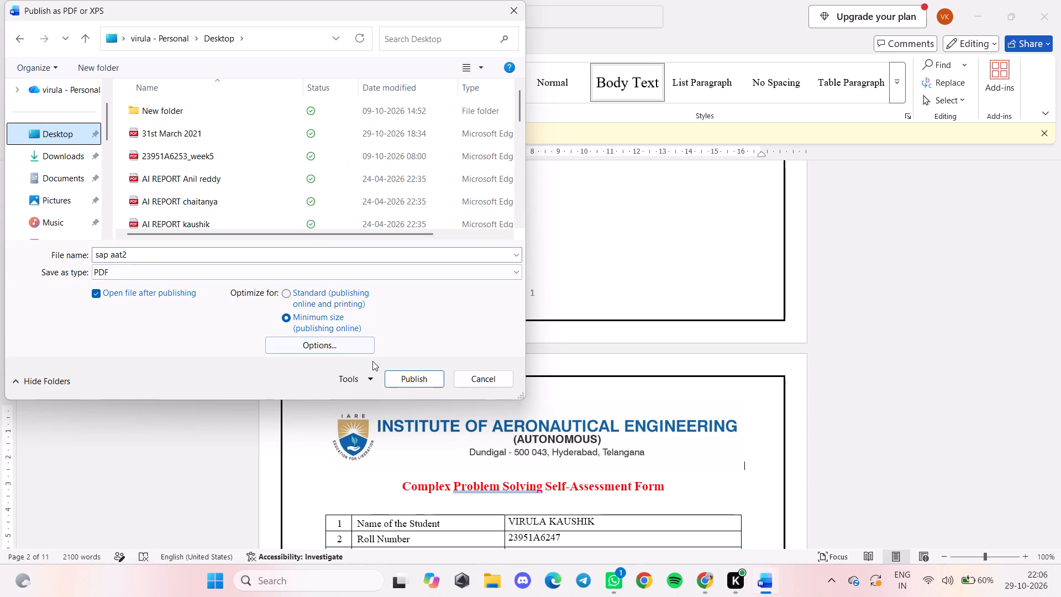
left_click(407, 379)
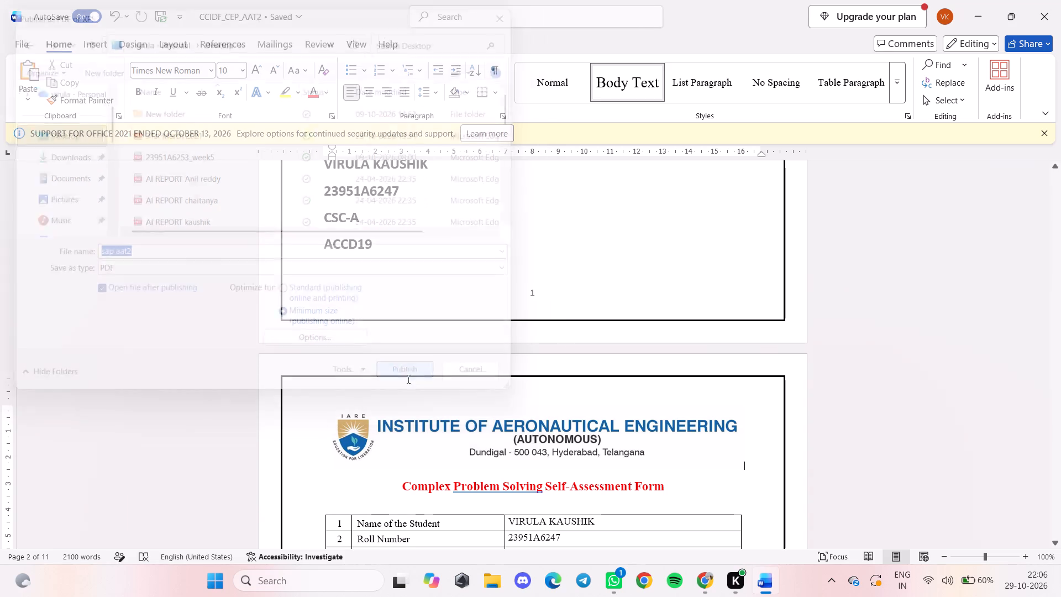
On the college portal's AAT-II page in Chrome, load the ACCD19 question and delete its previously uploaded submission.
left_click(715, 585)
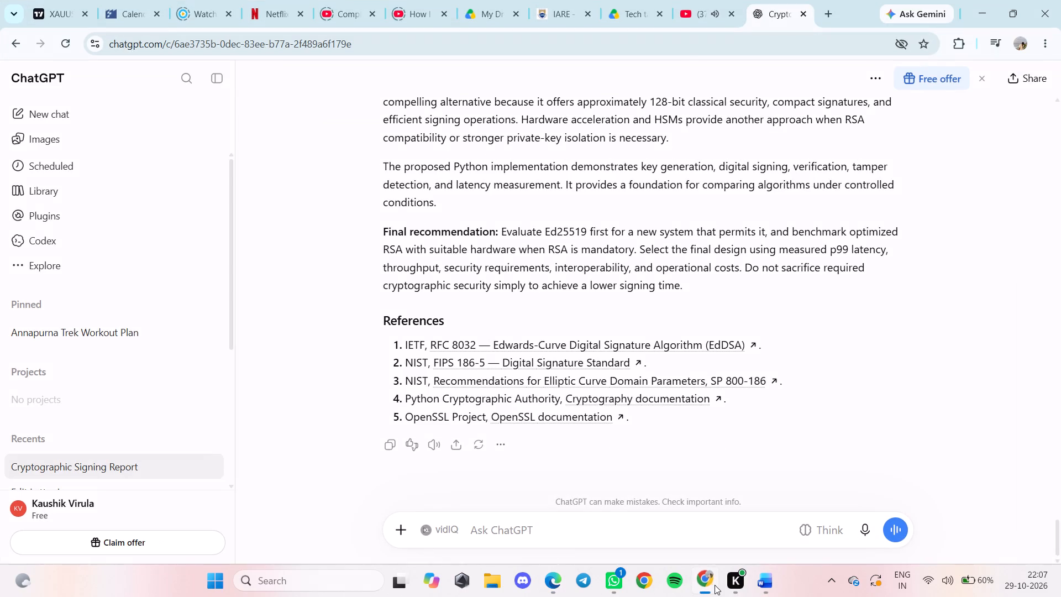
left_click(575, 0)
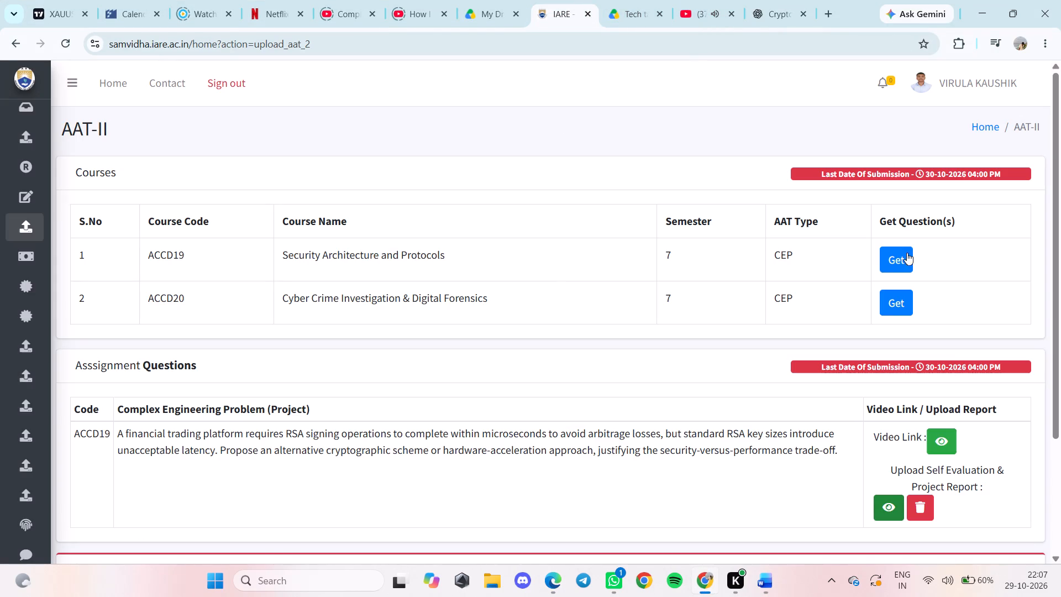
left_click(889, 256)
left_click(534, 392)
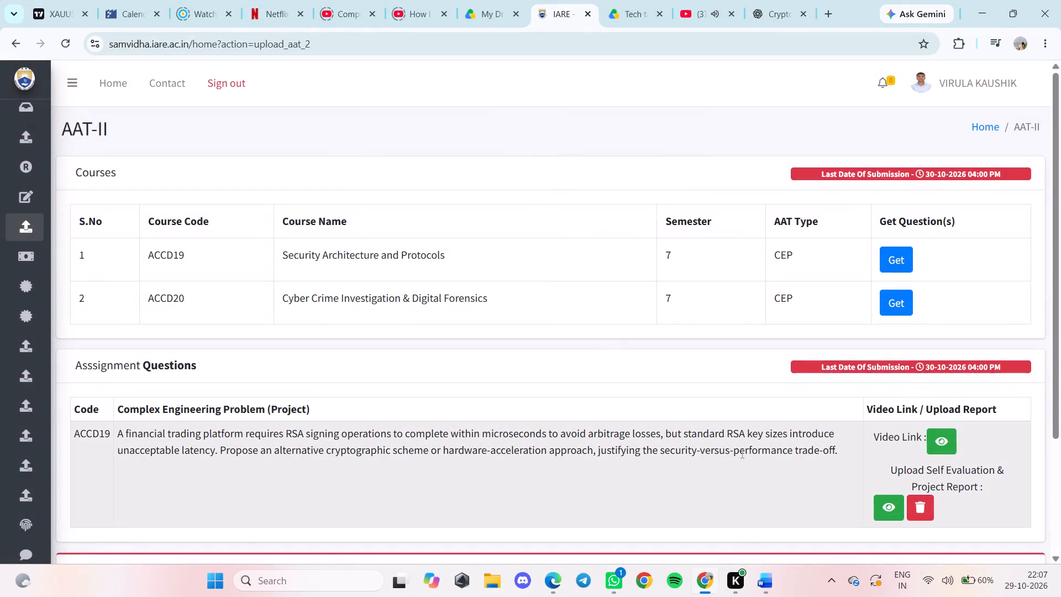
left_click(912, 504)
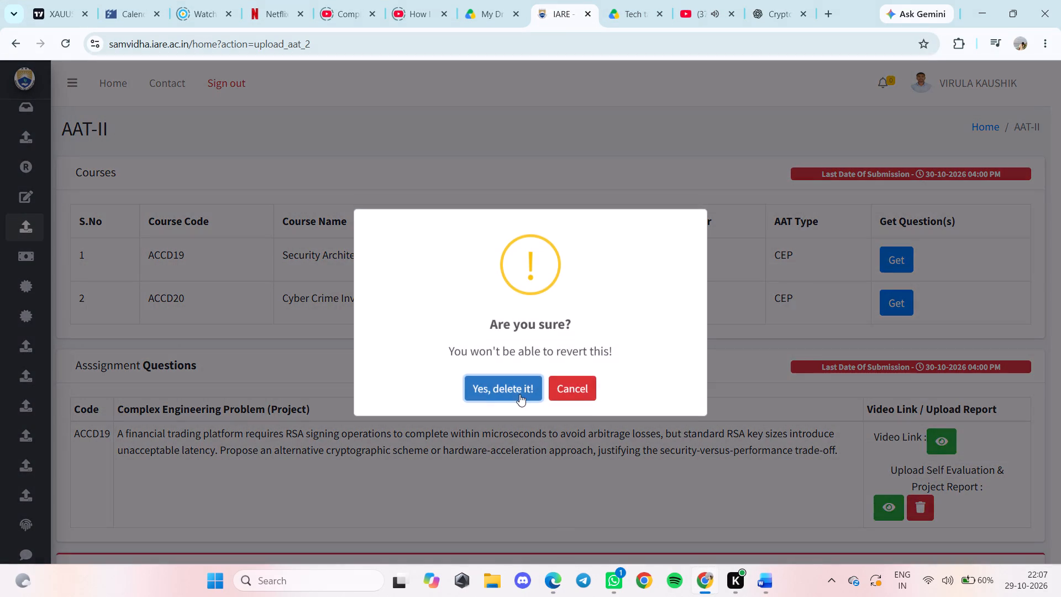
left_click(518, 386)
left_click(523, 388)
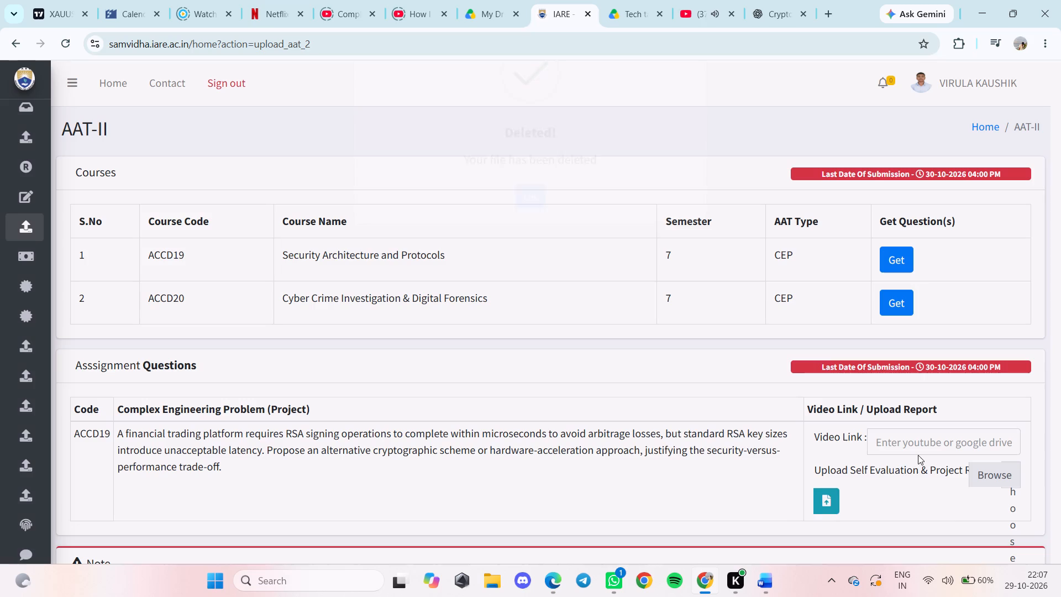
In Google Drive, copy the share link of the SAP folder inside Tech talk (4-1).
left_click(910, 449)
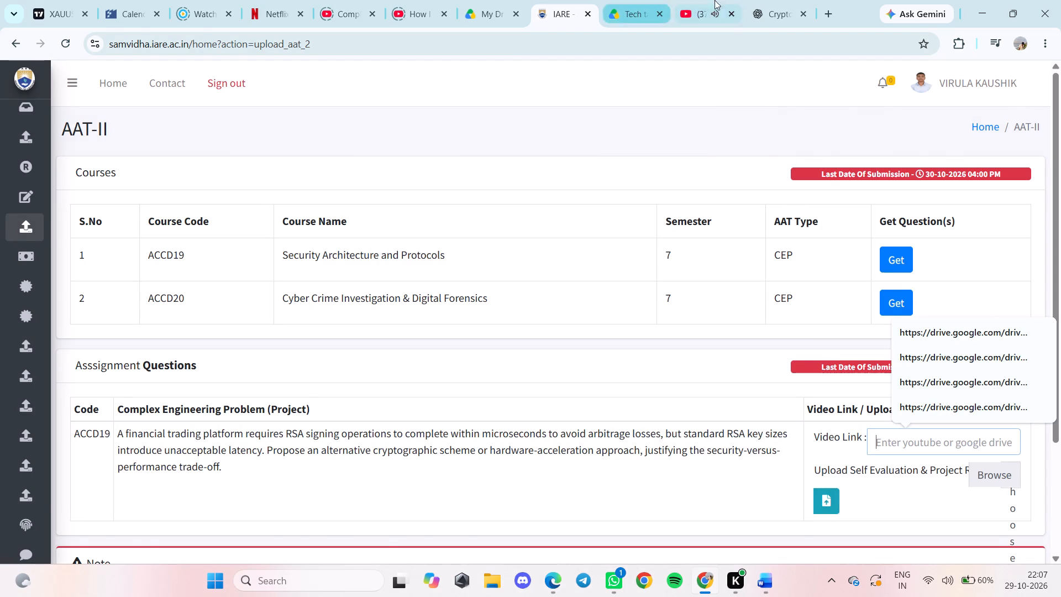
left_click(718, 0)
left_click(579, 0)
left_click(622, 0)
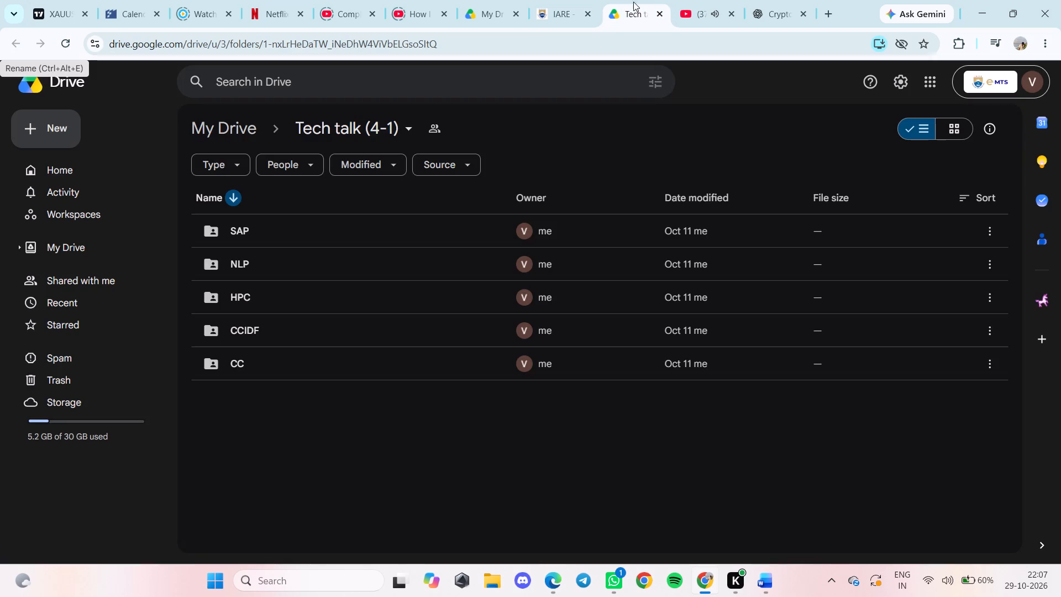
left_click(234, 130)
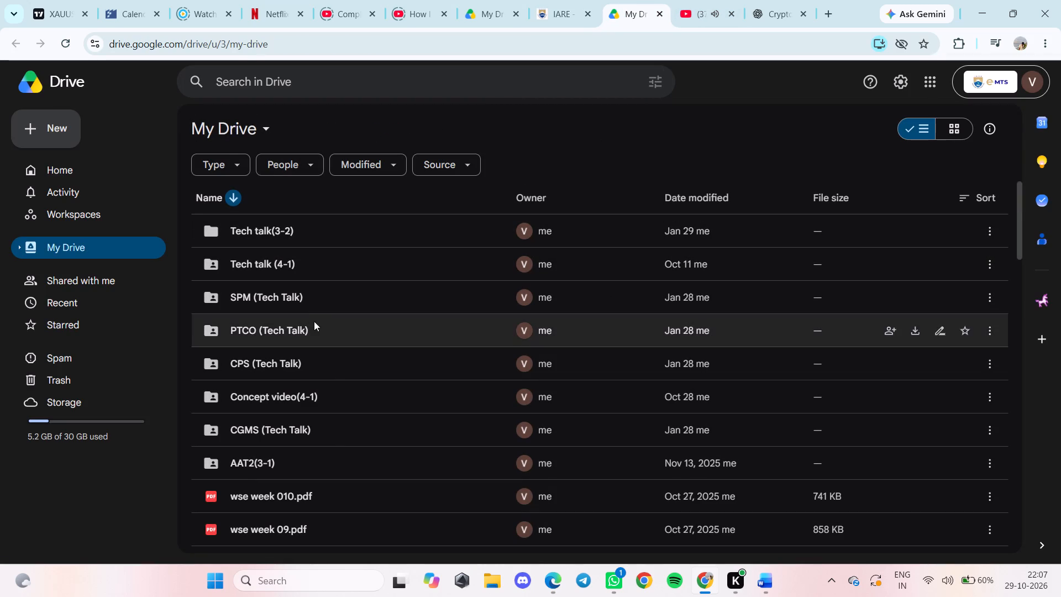
left_click(304, 398)
left_click(304, 399)
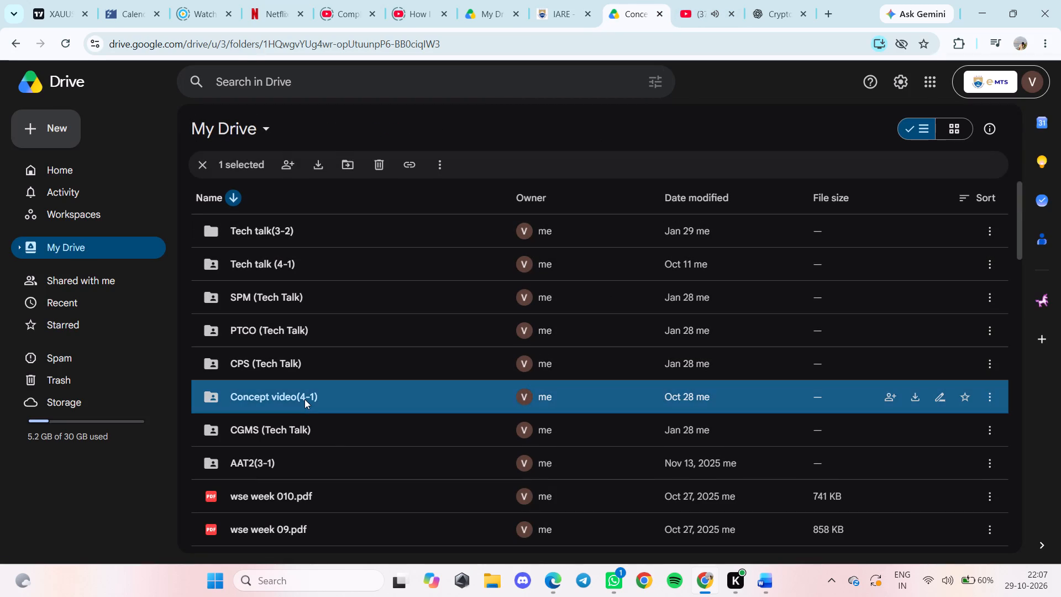
left_click(240, 129)
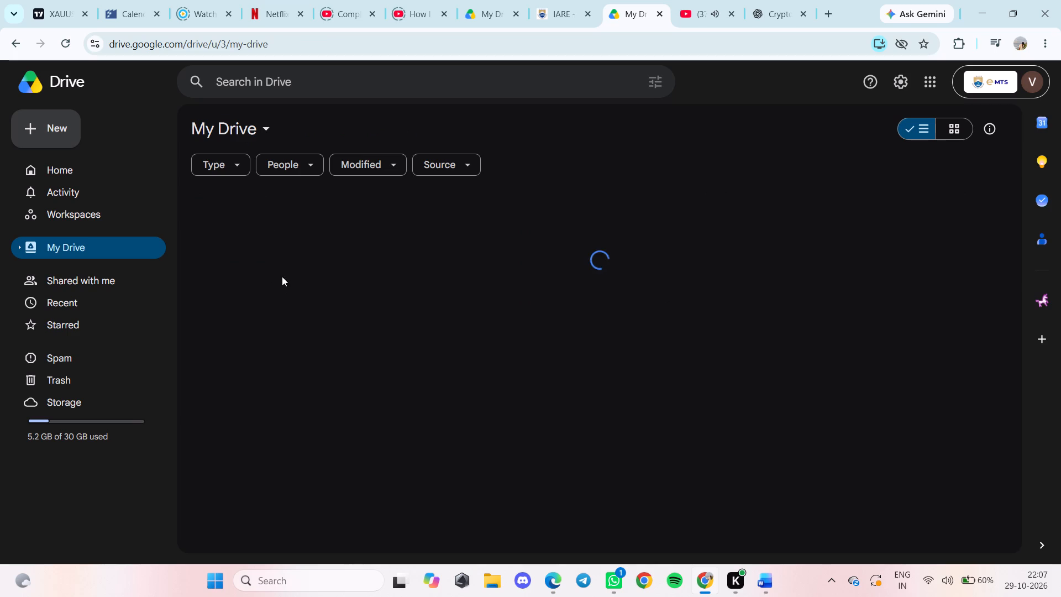
double_click(261, 262)
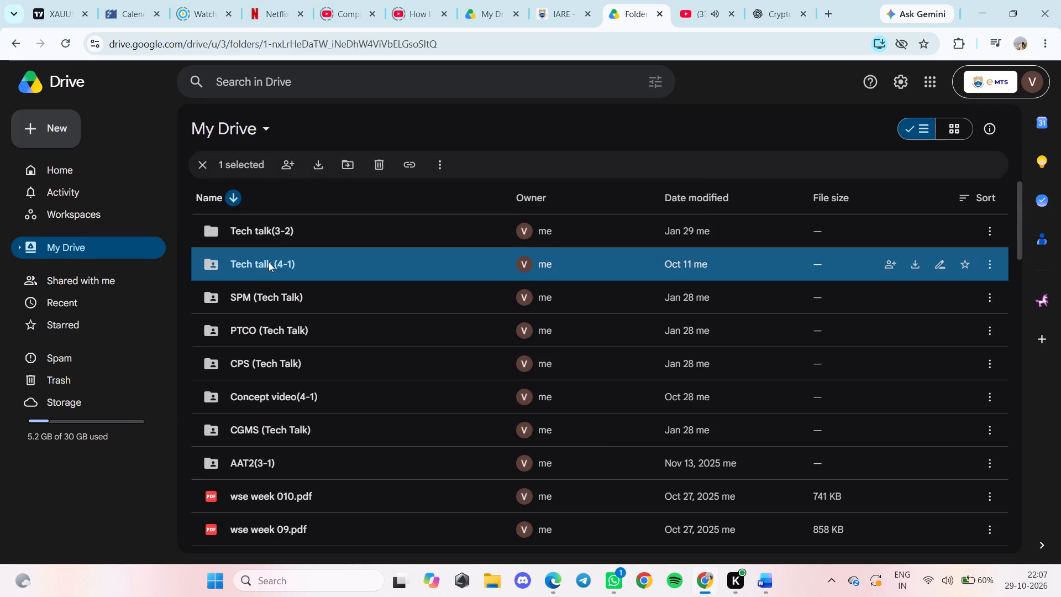
left_click(990, 230)
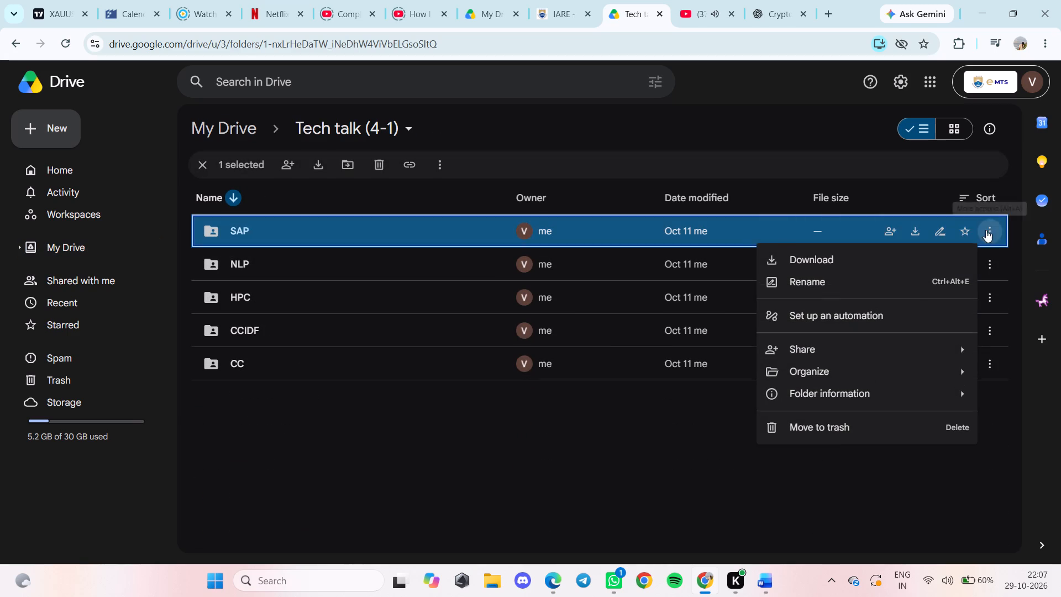
left_click(819, 352)
left_click(688, 371)
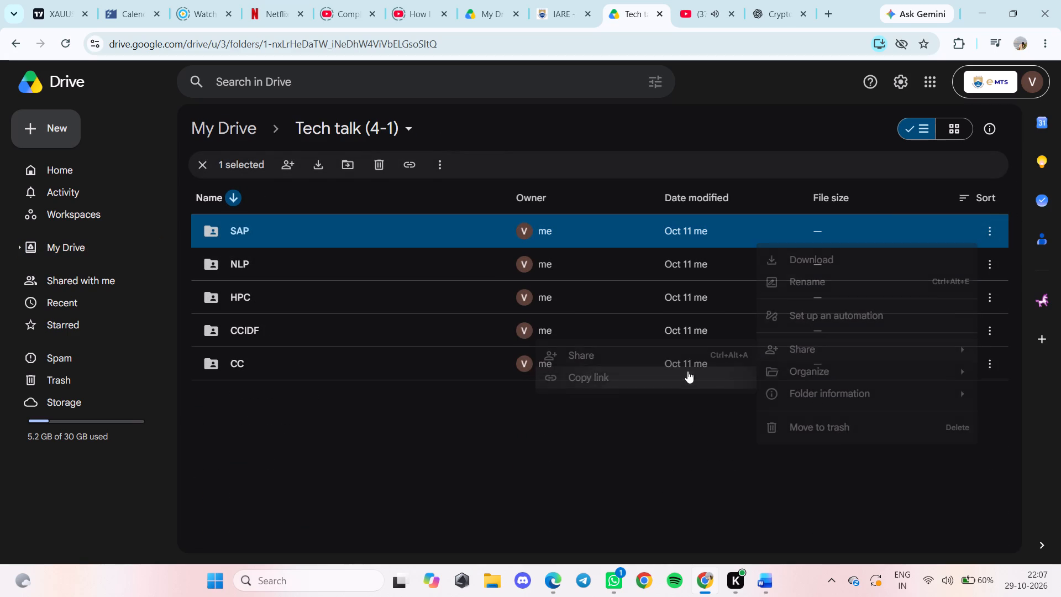
Return to the portal's AAT-II page and enter the copied Drive link as the ACCD19 video link.
left_click(564, 0)
left_click(935, 432)
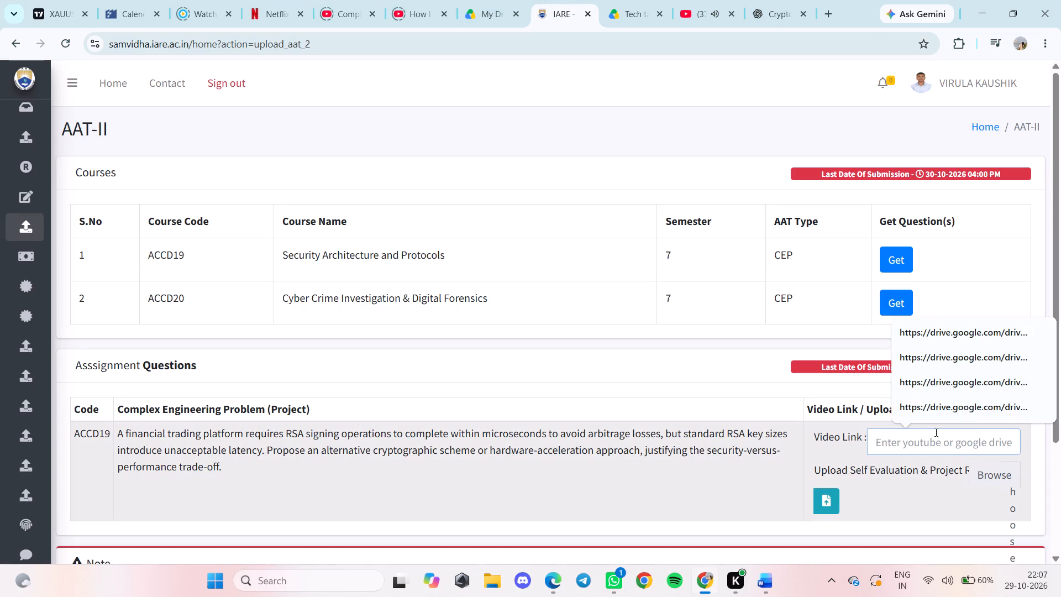
key("ctrl+v")
Attach the sap aat2 PDF as the ACCD19 report, finding it on the Desktop by searching for sap.
left_click(990, 477)
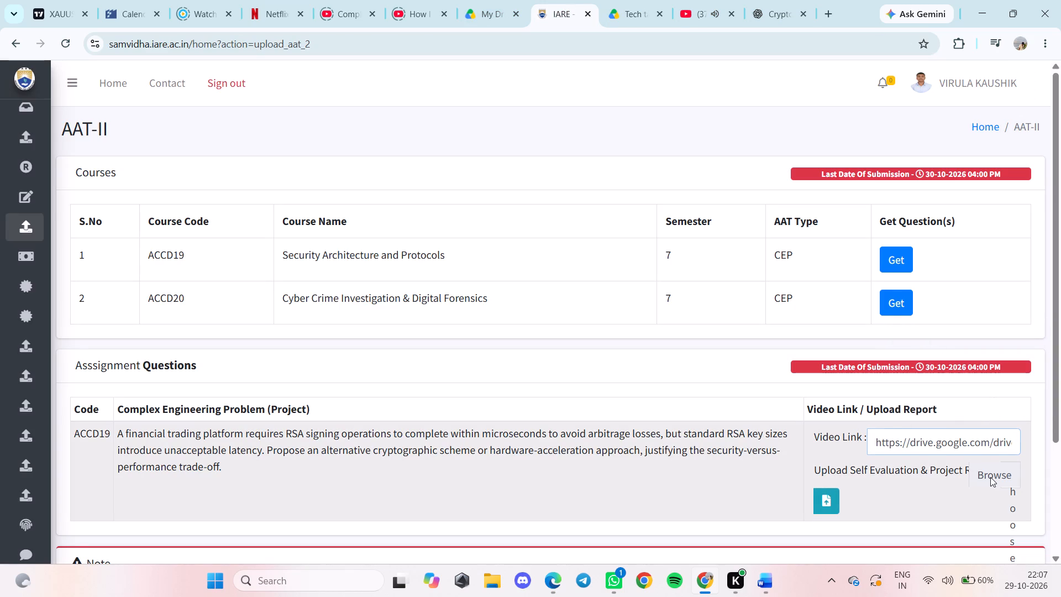
left_click(988, 472)
scroll(1008, 468, "down", 1)
double_click(998, 407)
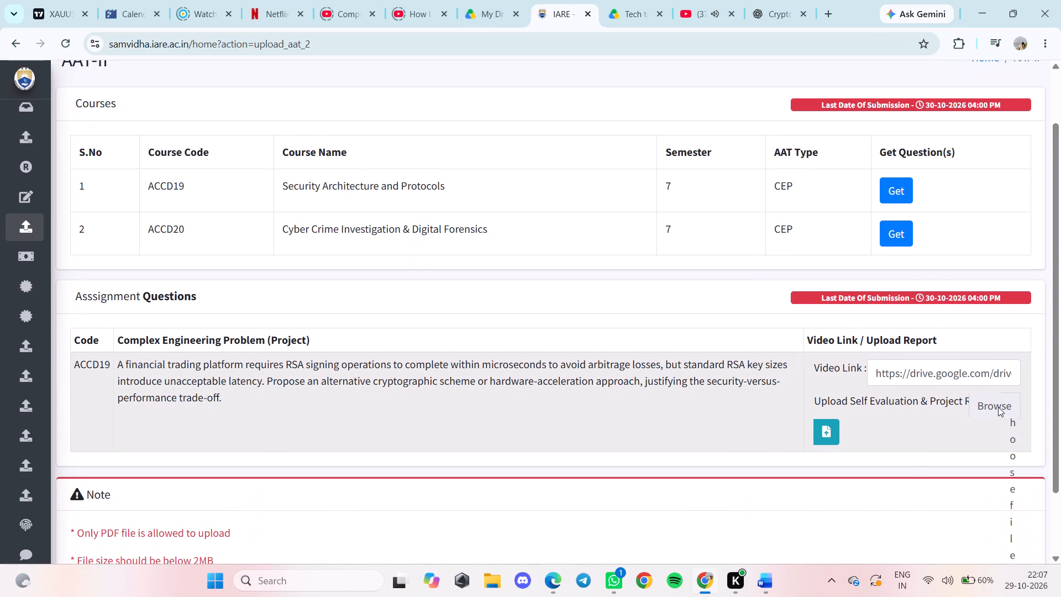
left_click(1012, 407)
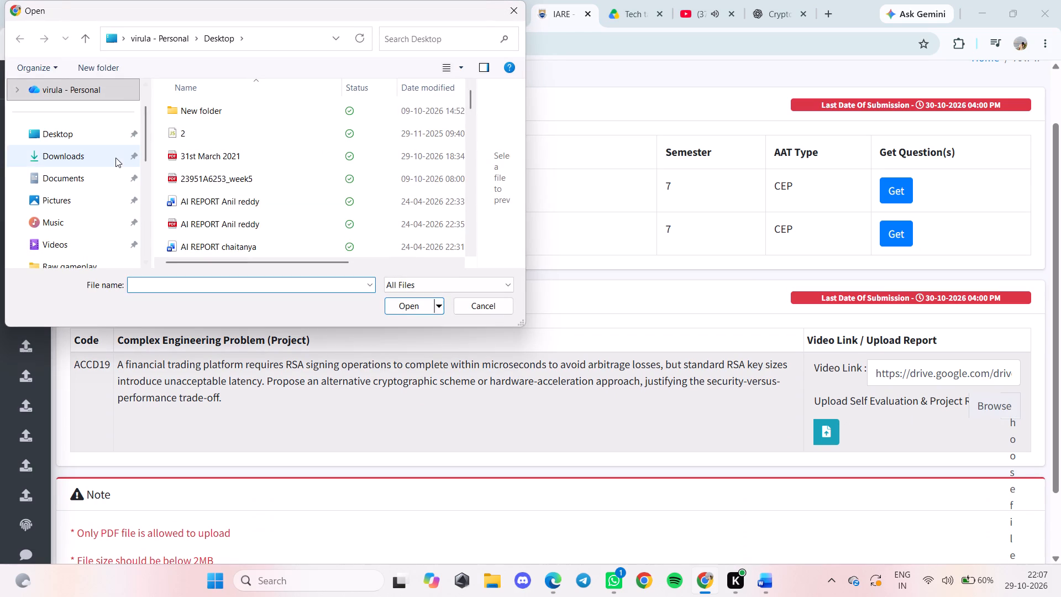
left_click(55, 133)
left_click(394, 38)
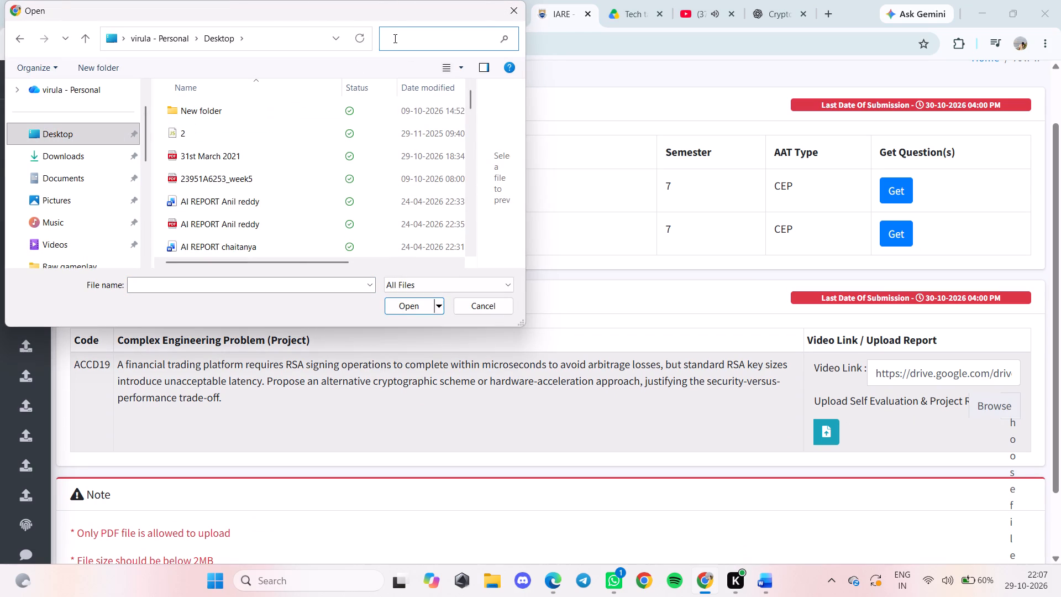
type("sa")
key("p")
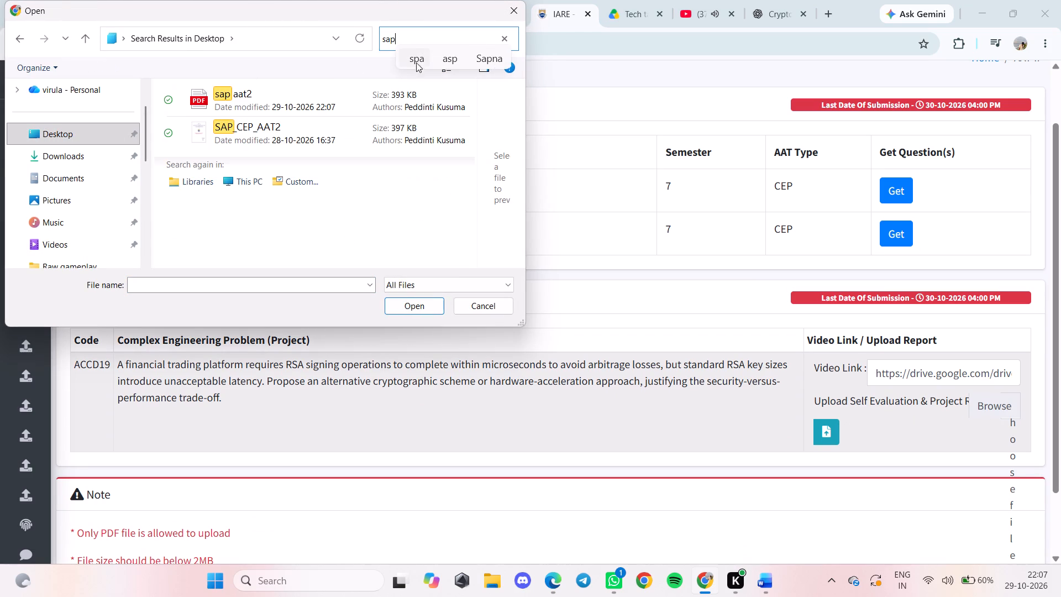
left_click(342, 99)
left_click(404, 307)
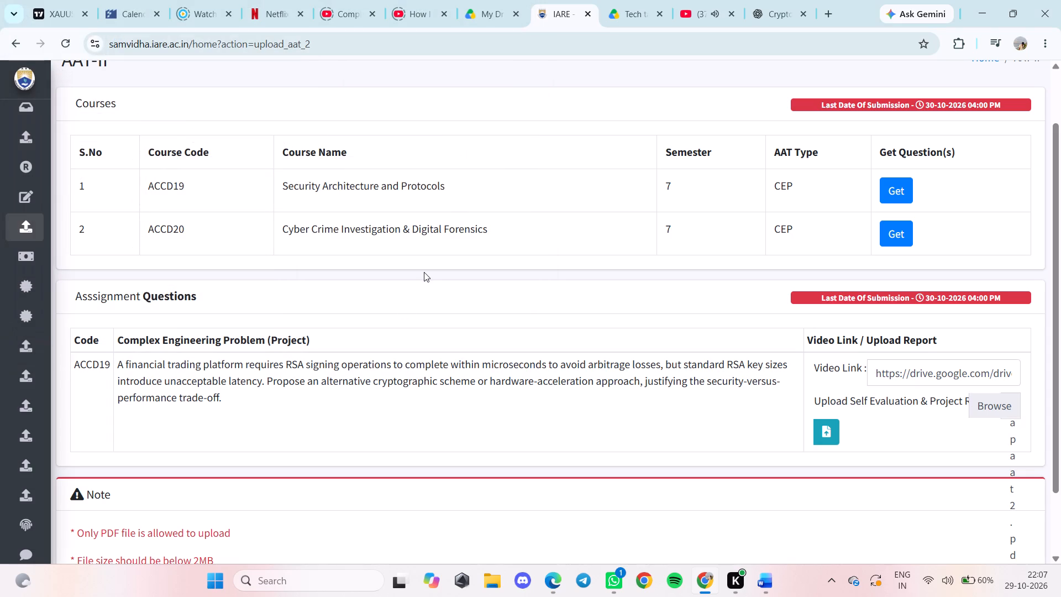
Upload the ACCD19 submission with its video link and attached report.
left_click(831, 424)
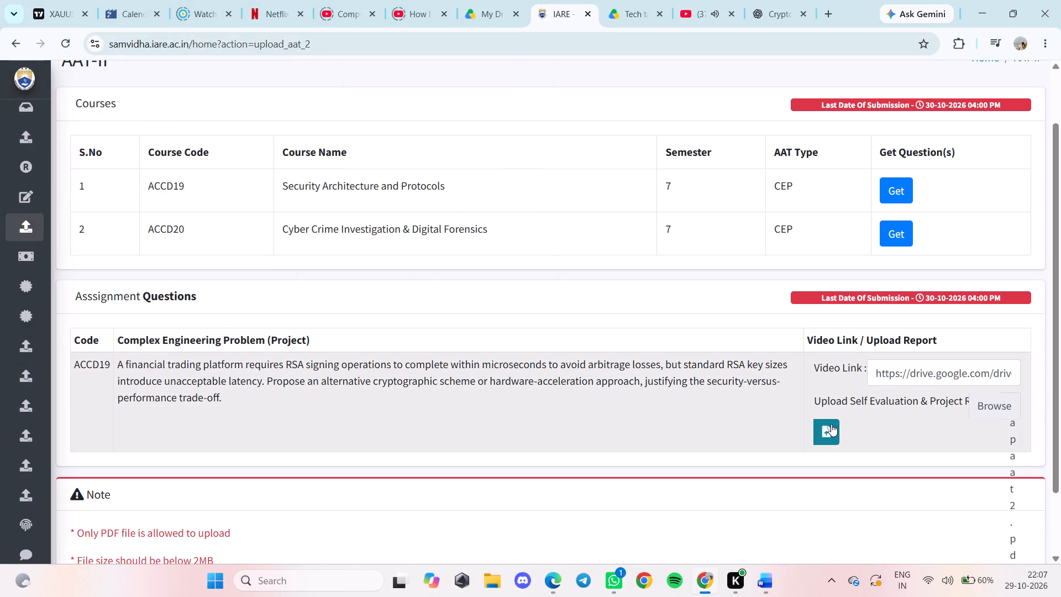
left_click(522, 383)
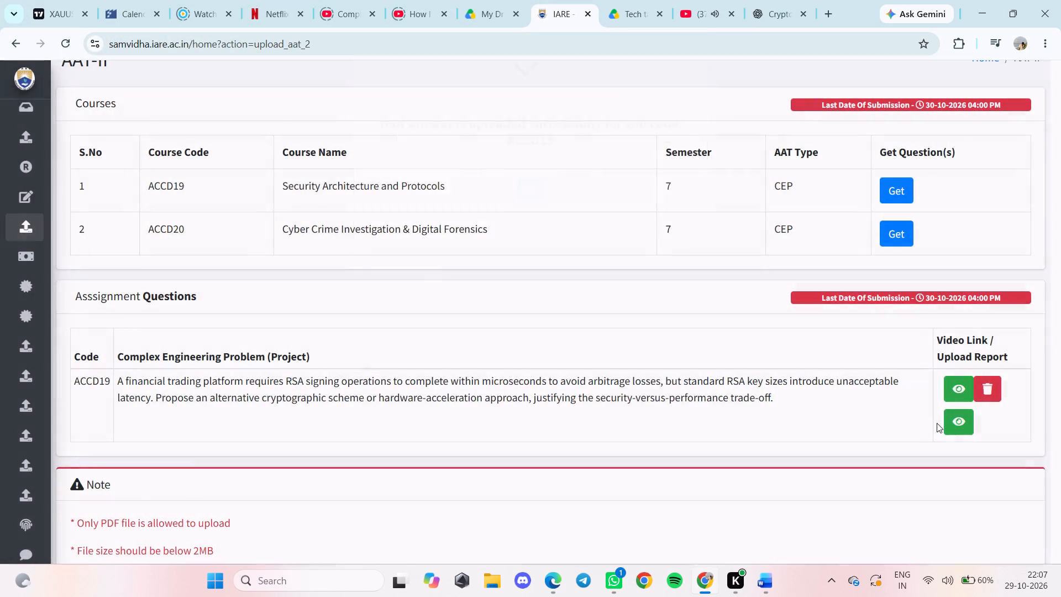
Open the newly uploaded ACCD19 report to check it.
left_click(947, 421)
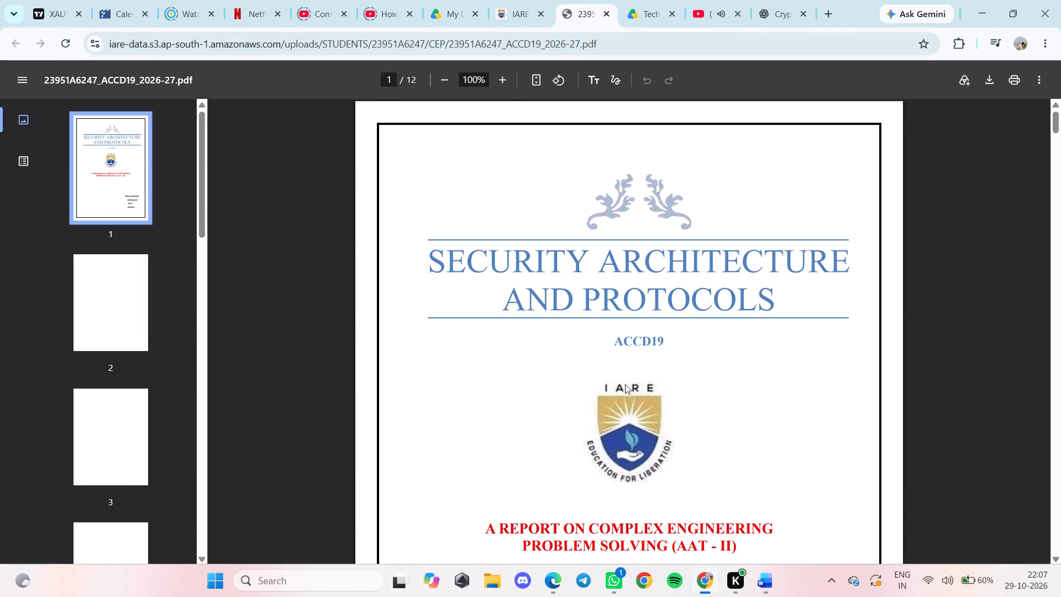